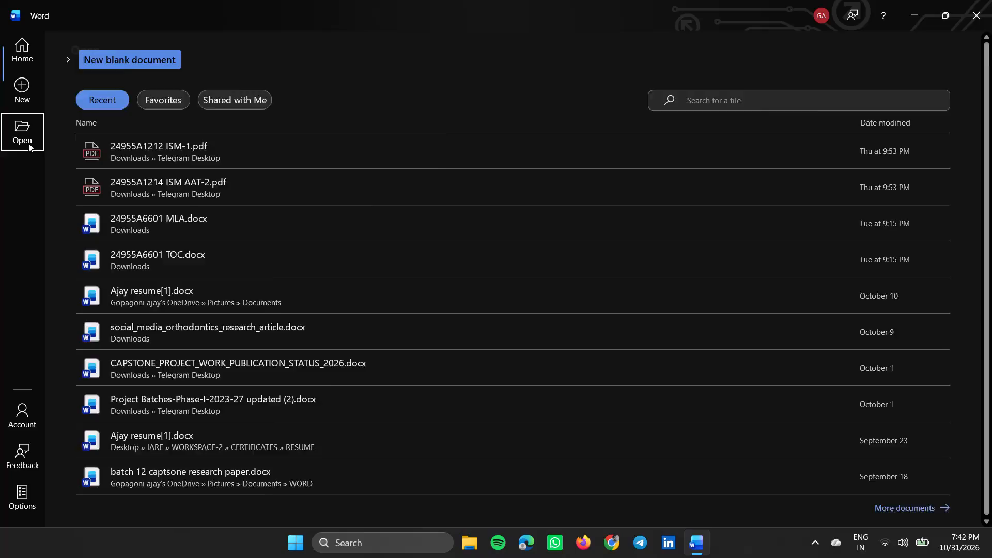
Search the existing files for "resume" and open the resume document.
left_click(367, 80)
type("resume")
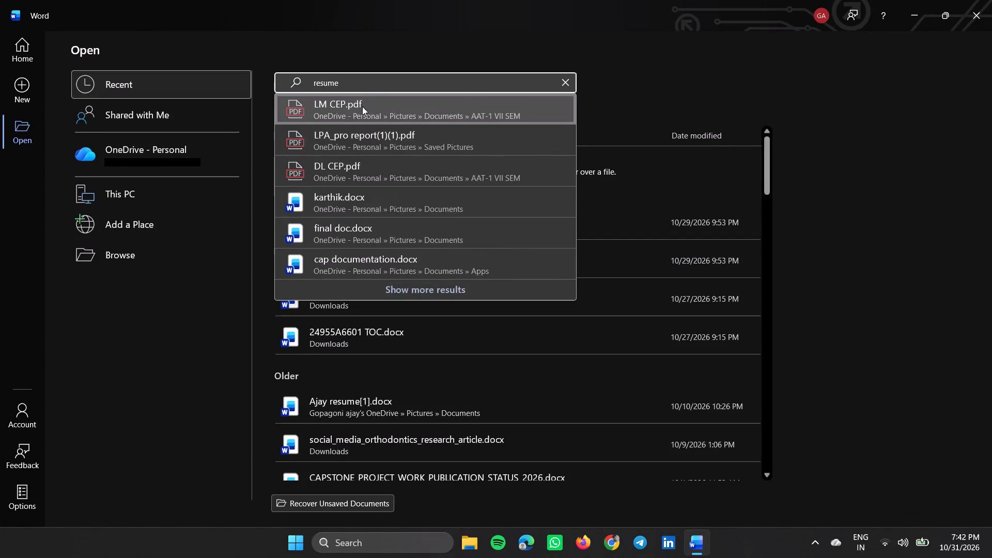
double_click(362, 108)
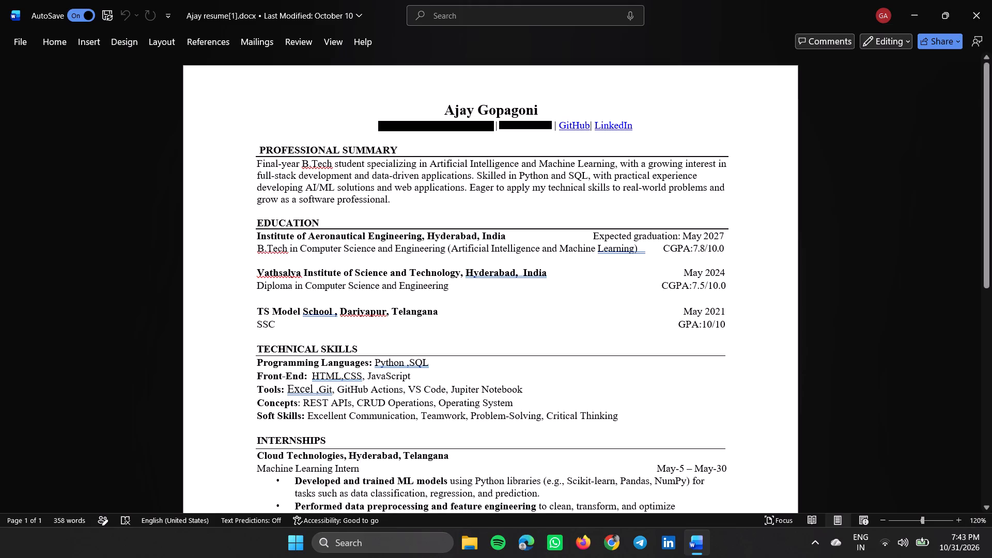
Read through the whole resume, from the professional summary to the certificates and back to the heading.
scroll(413, 140, "down", 2)
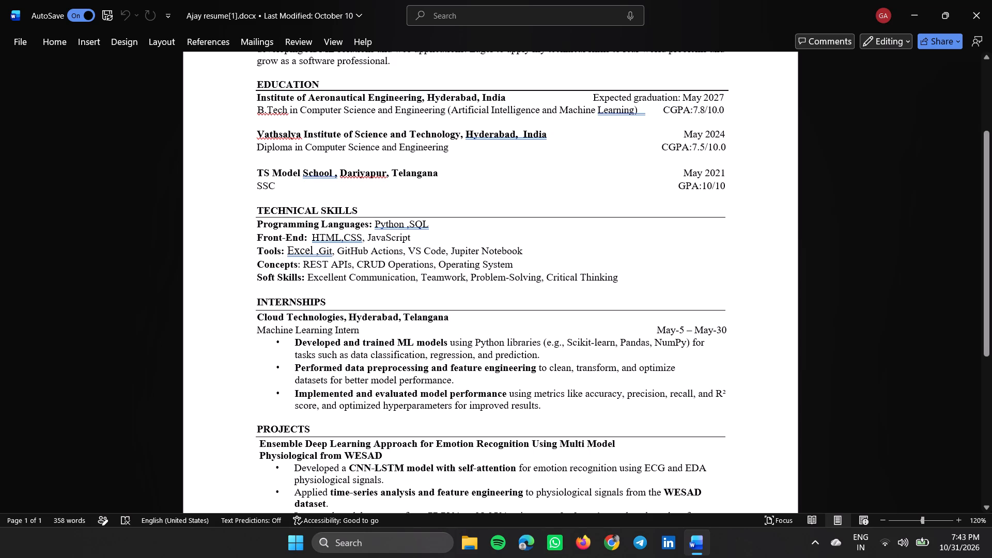
scroll(368, 262, "down", 1)
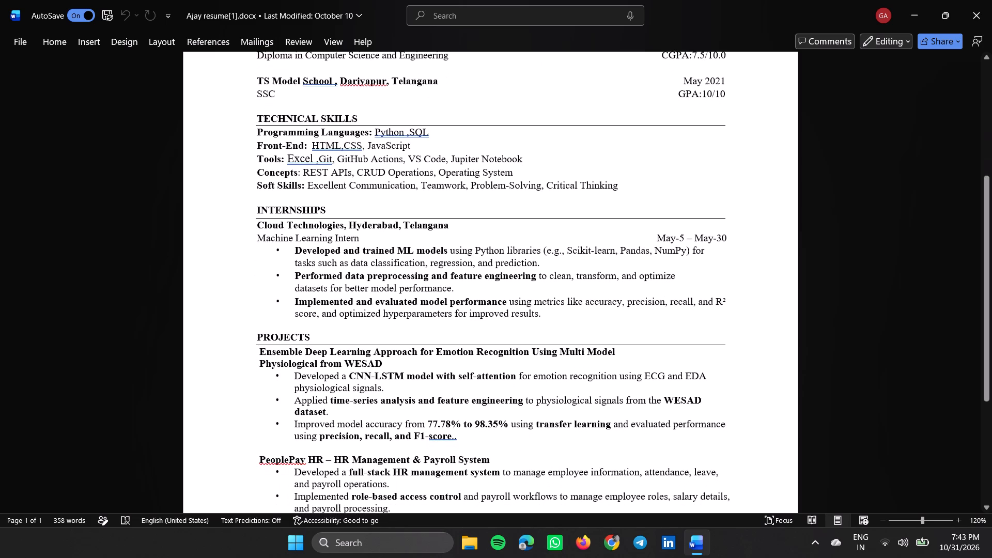
scroll(368, 262, "down", 1)
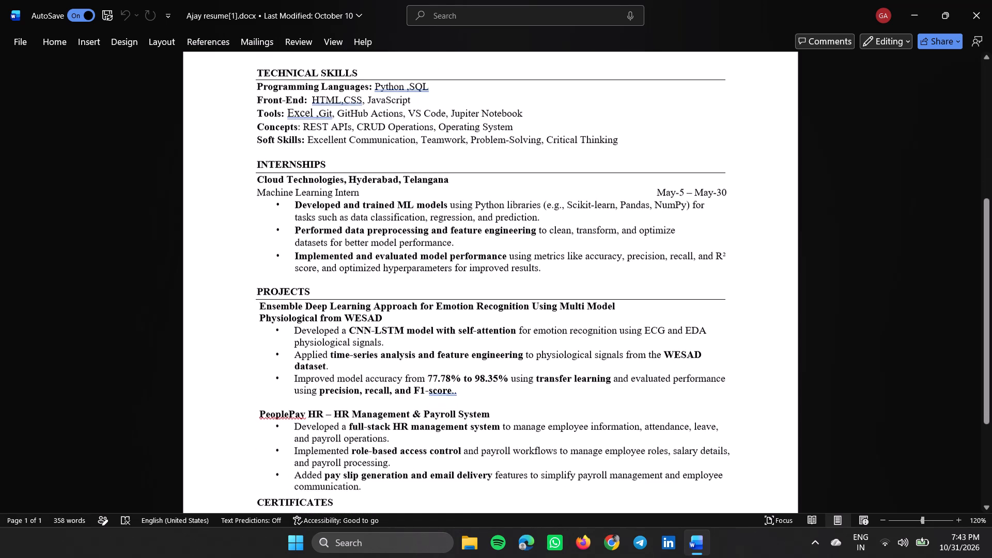
scroll(368, 262, "down", 2)
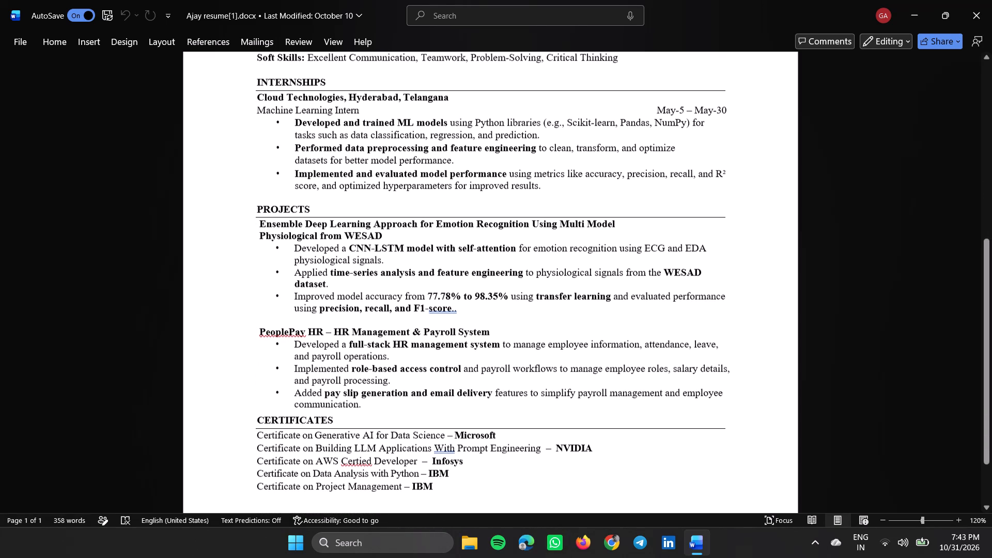
scroll(368, 262, "down", 1)
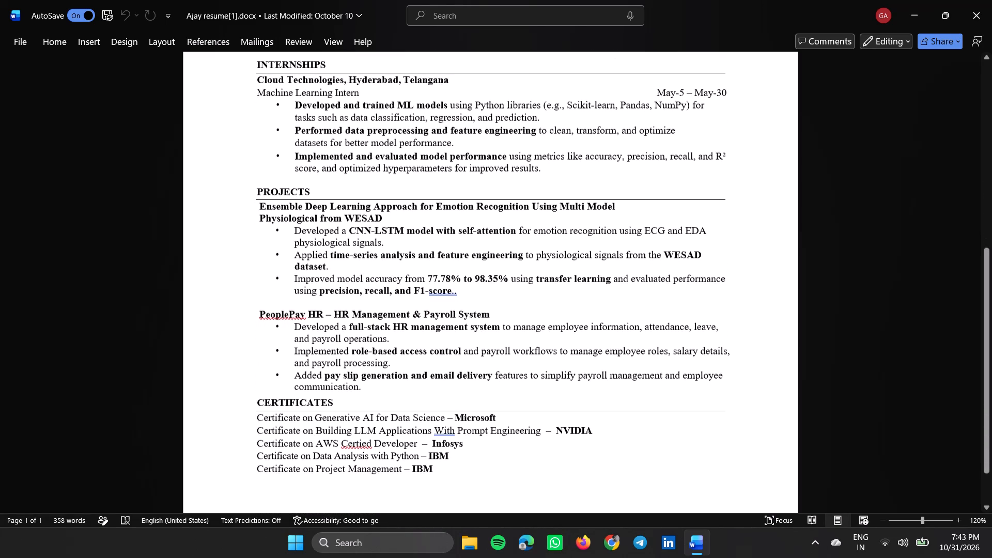
scroll(368, 262, "down", 1)
scroll(368, 262, "up", 1)
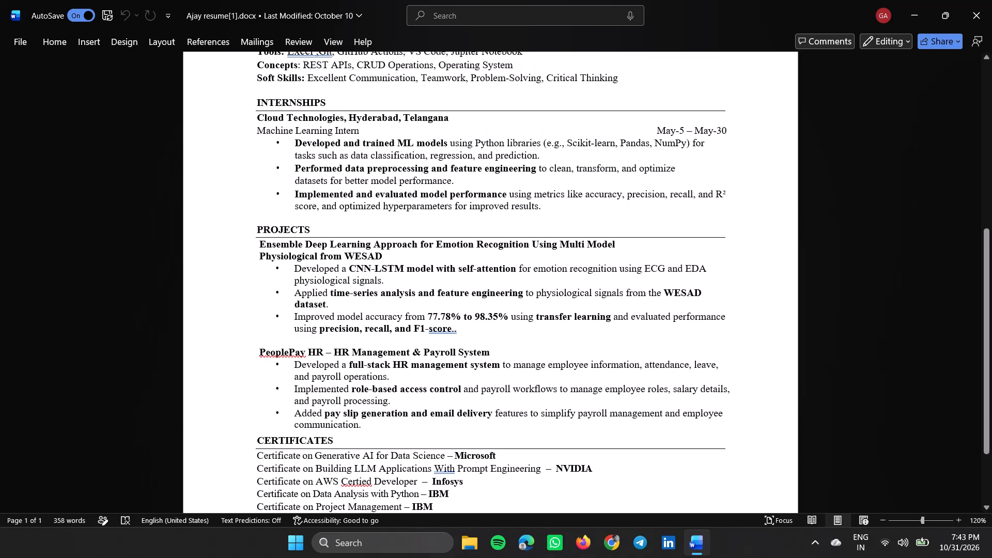
scroll(368, 262, "down", 3)
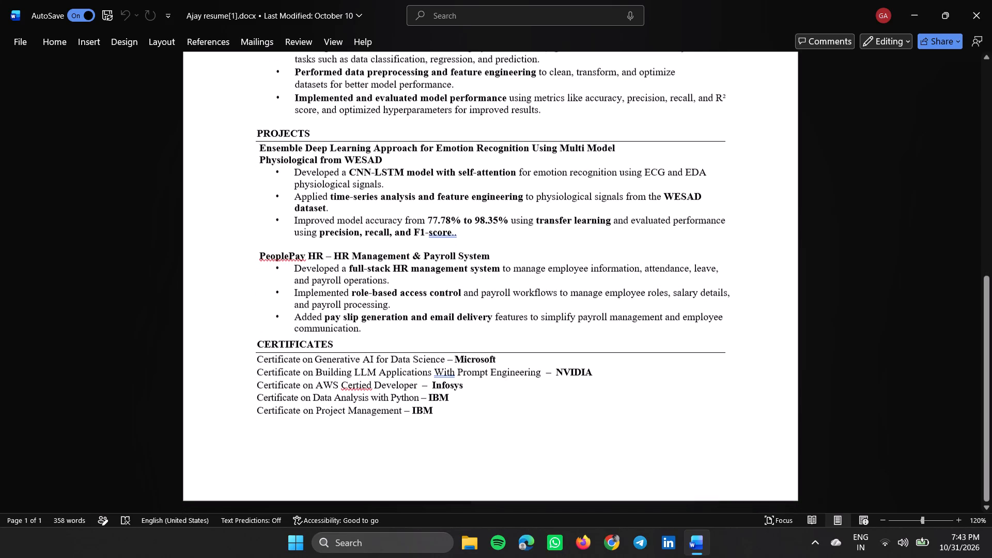
scroll(368, 262, "down", 3)
scroll(368, 262, "up", 1)
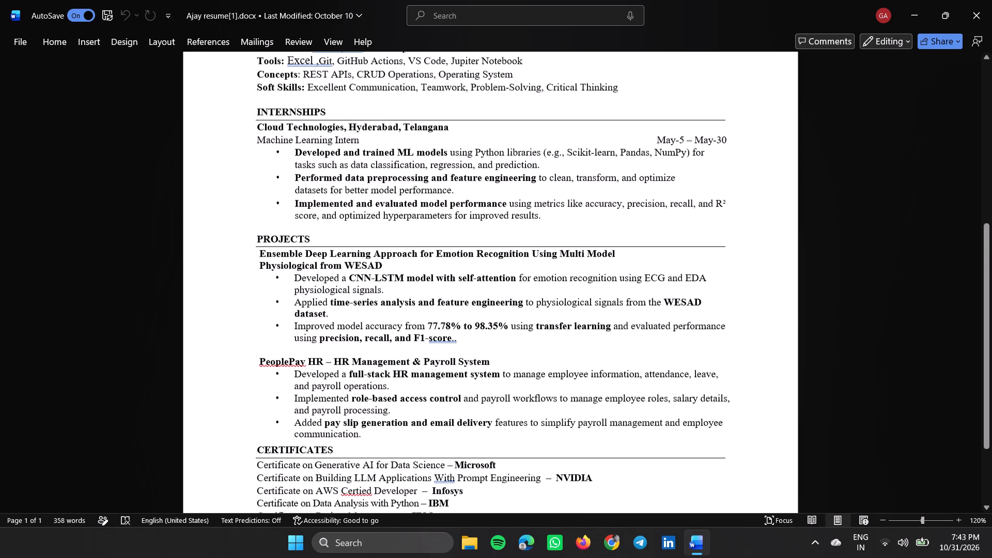
scroll(368, 262, "down", 1)
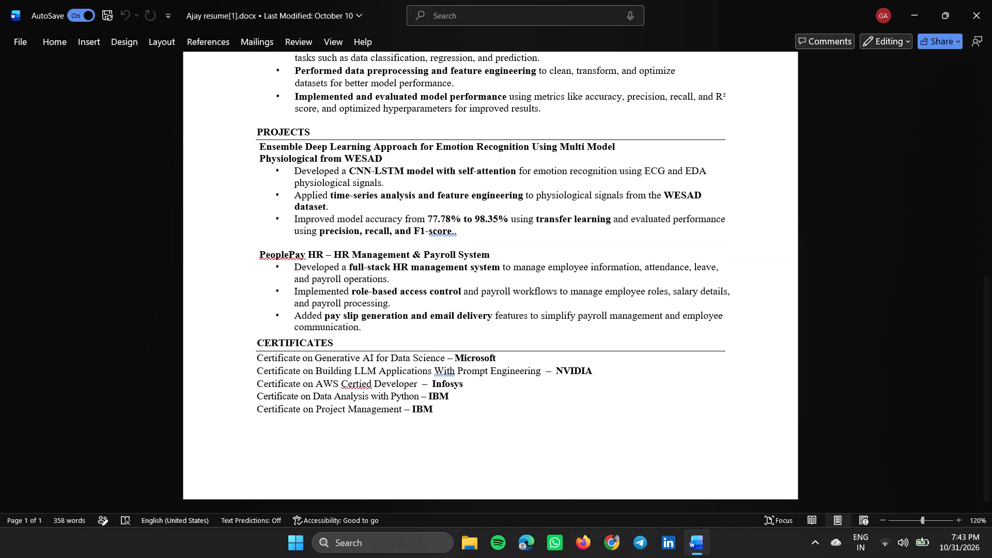
scroll(368, 262, "up", 3)
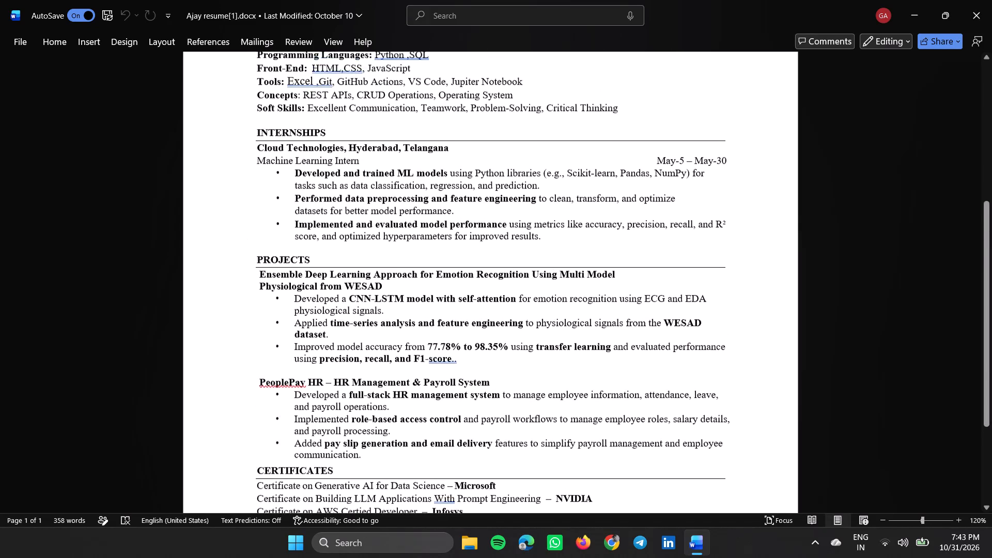
scroll(368, 262, "up", 3)
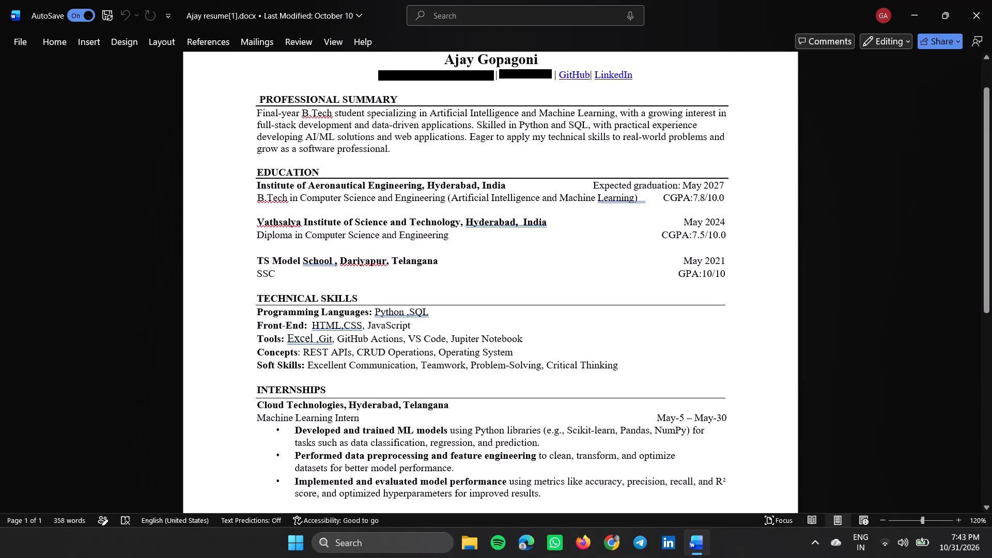
scroll(492, 228, "up", 1)
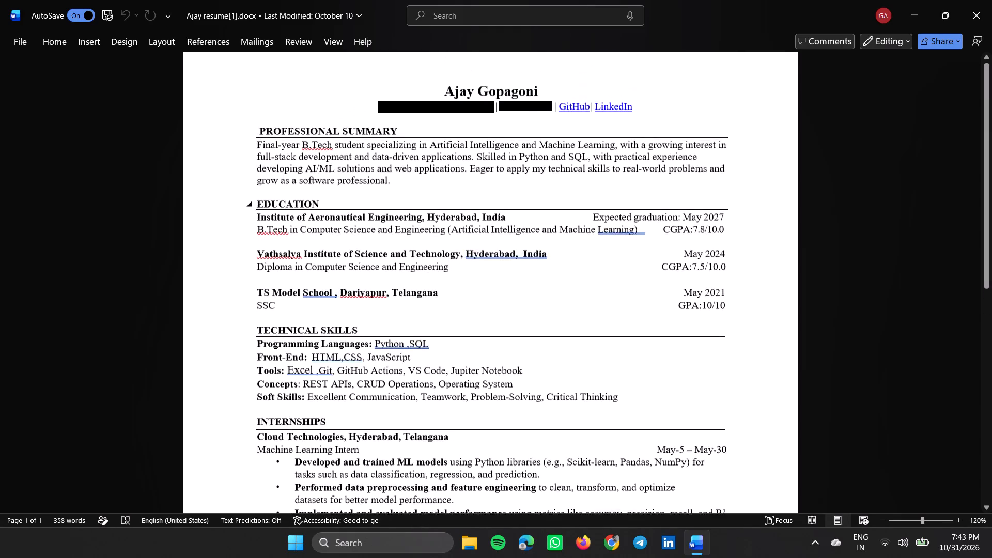
scroll(492, 228, "up", 1)
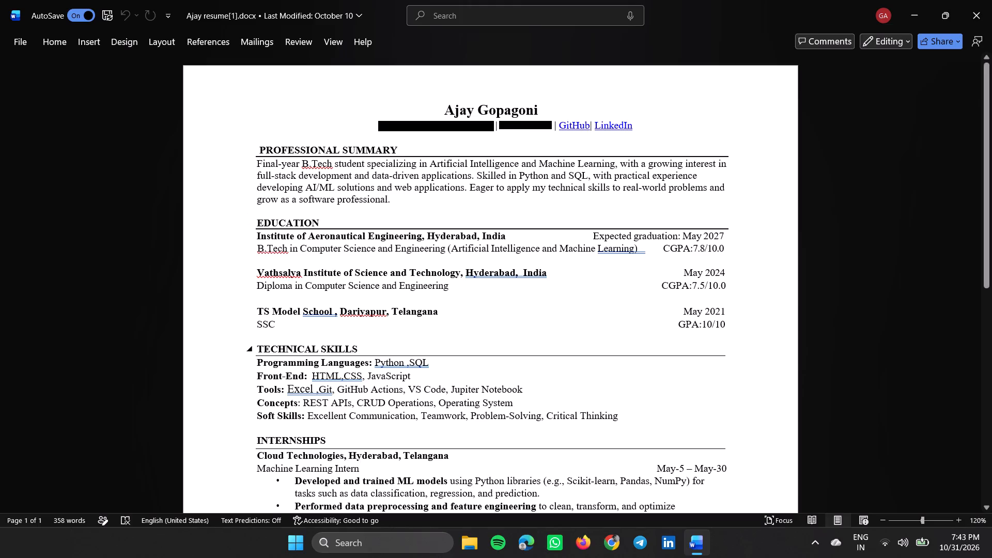
Review the resume again, examining the technical skills and internship sections and the end of the last internship bullet.
scroll(642, 405, "down", 2)
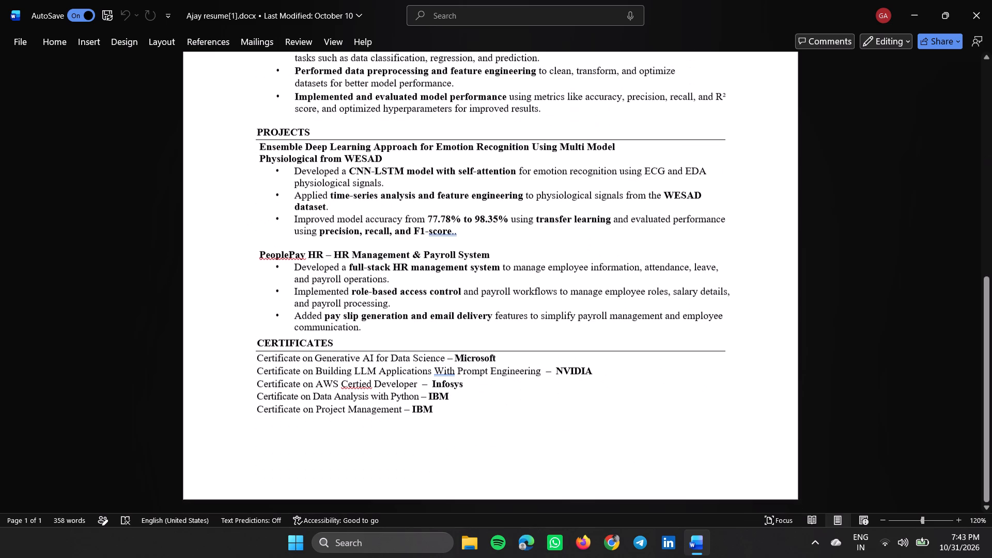
scroll(504, 362, "up", 1)
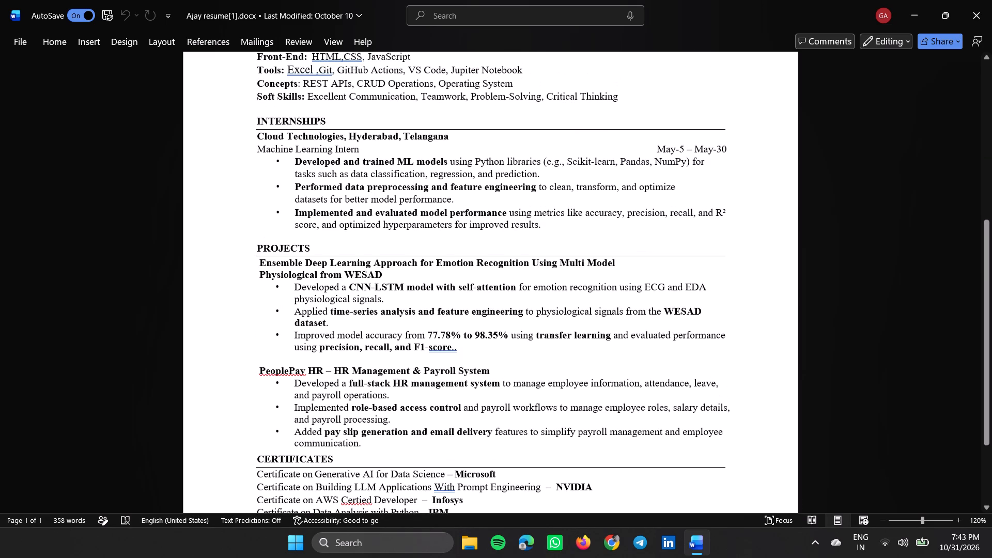
scroll(504, 362, "up", 2)
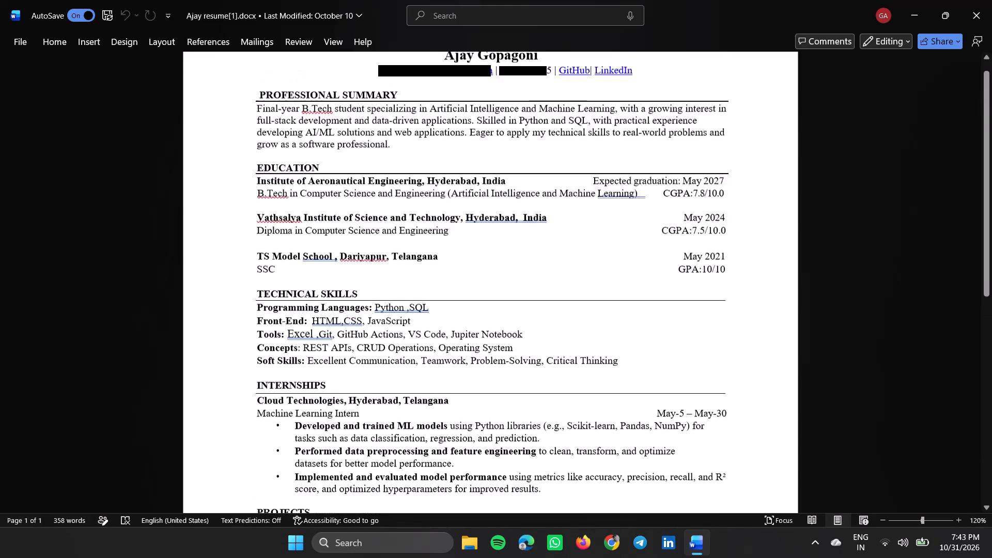
scroll(504, 362, "up", 1)
scroll(504, 362, "down", 2)
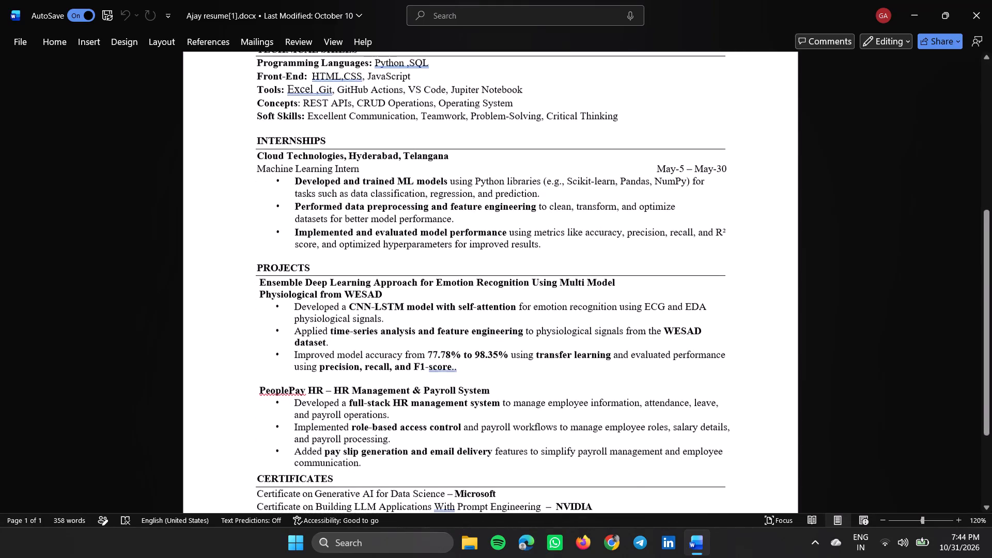
scroll(504, 362, "up", 1)
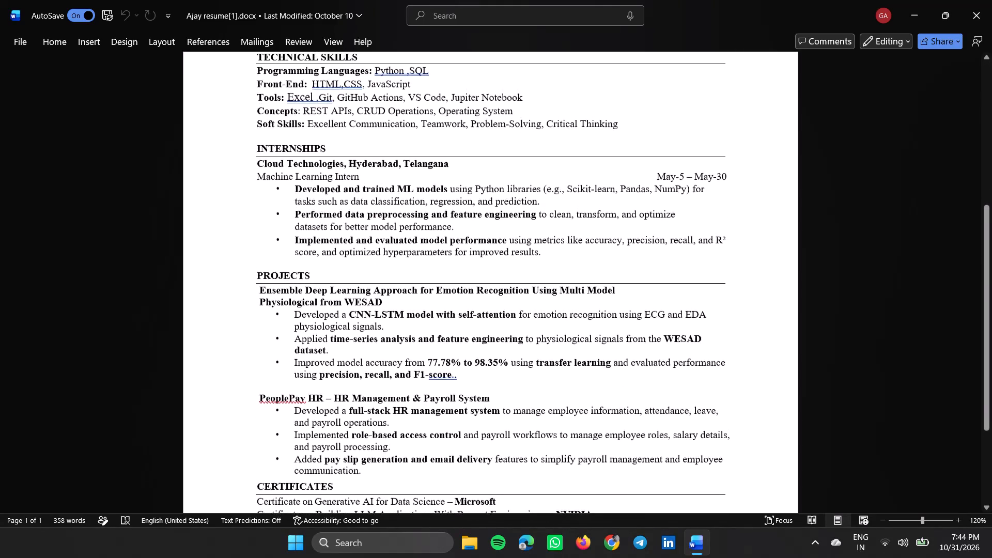
scroll(504, 362, "up", 1)
left_click(550, 263)
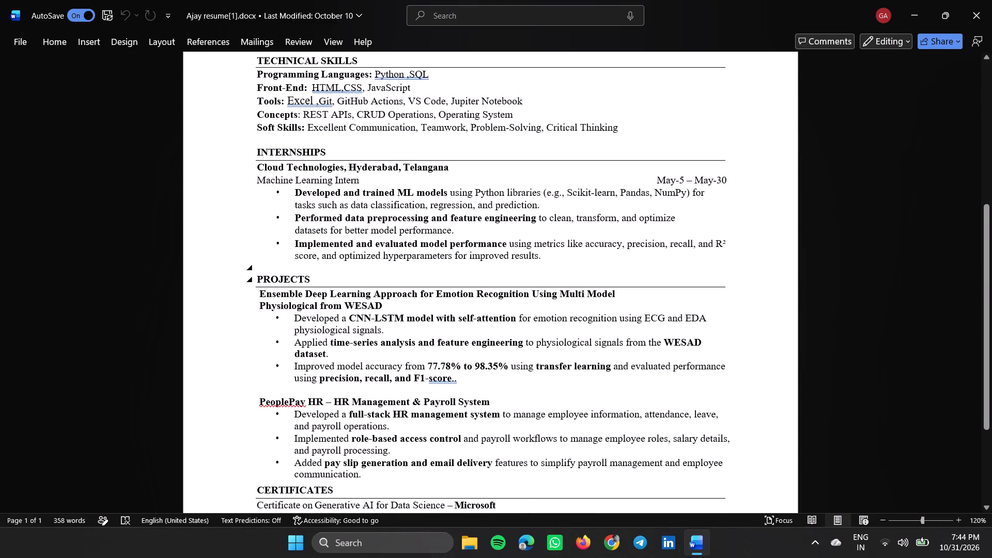
left_click(550, 263)
left_click(550, 263)
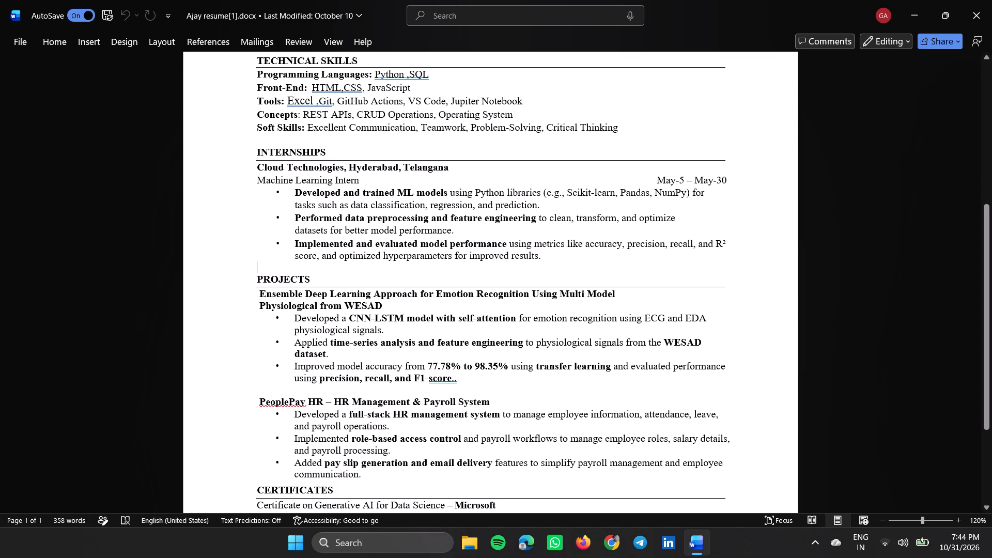
left_click(552, 254)
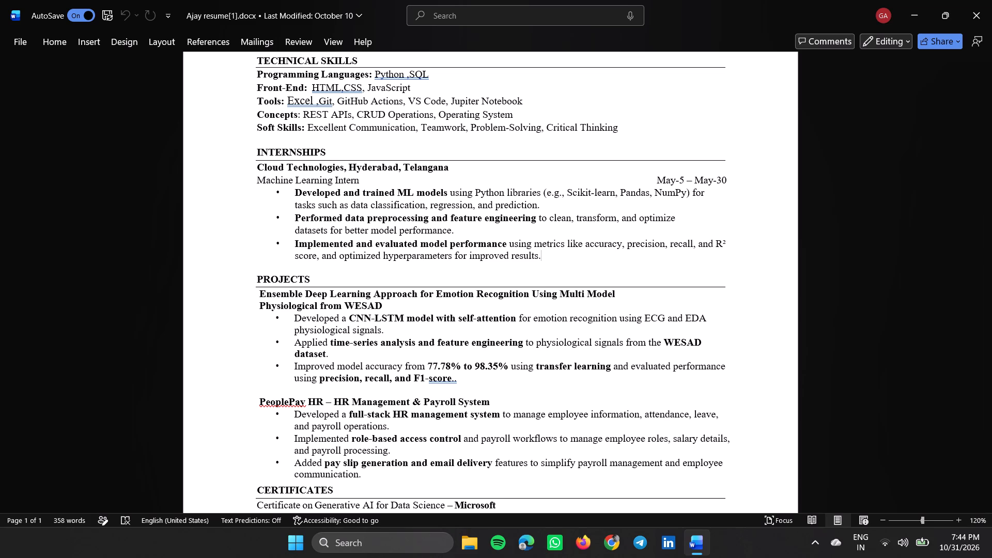
scroll(552, 254, "up", 3)
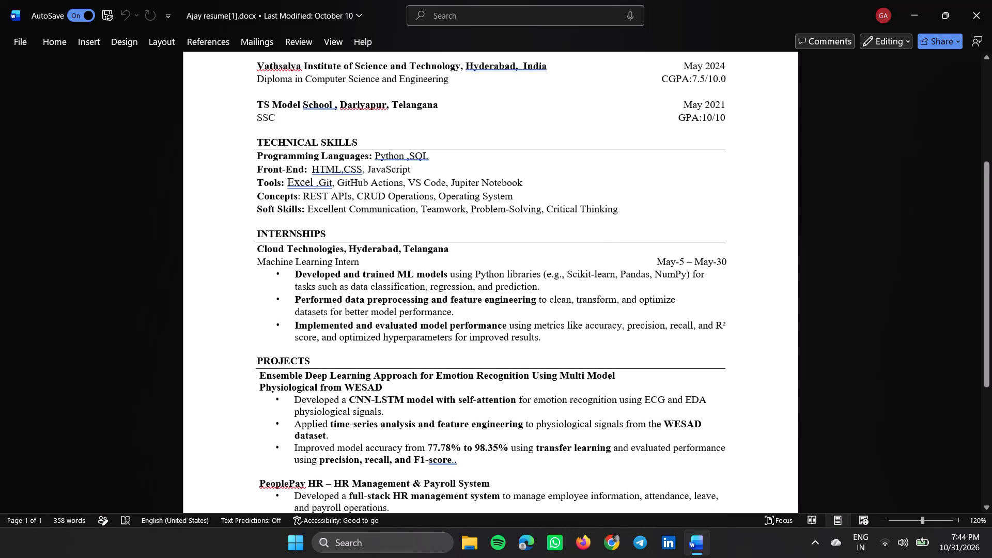
scroll(552, 254, "up", 1)
scroll(552, 254, "right", 1)
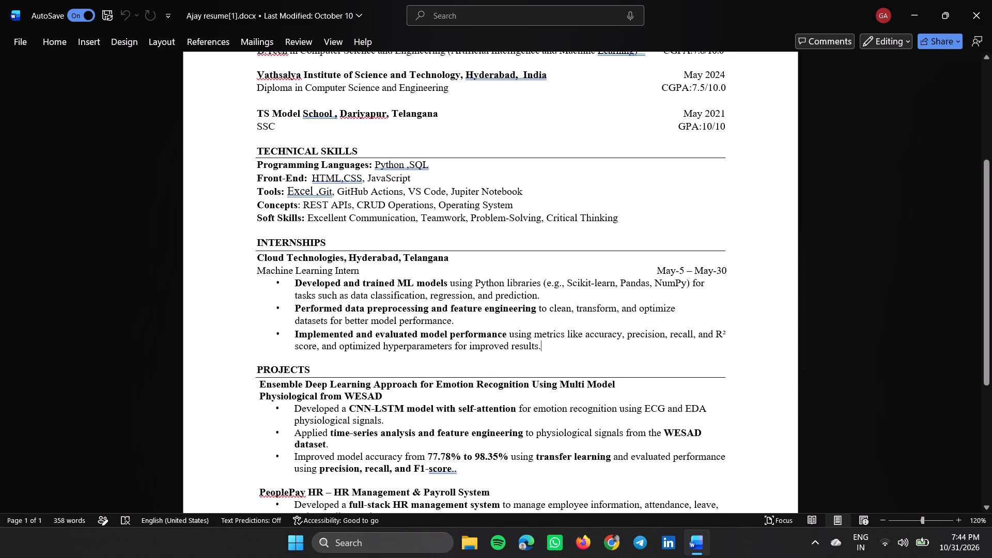
scroll(553, 256, "down", 1)
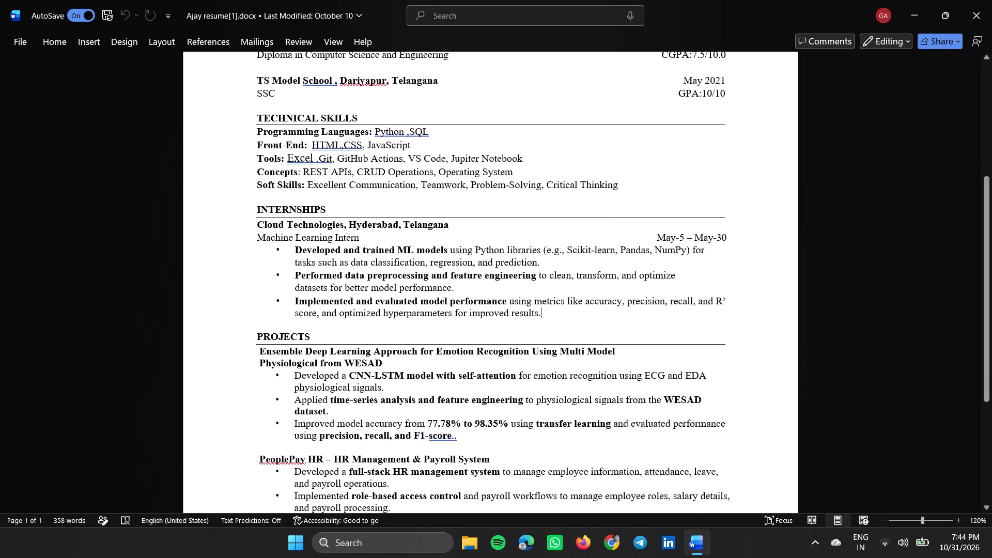
scroll(553, 256, "down", 2)
scroll(553, 256, "right", 1)
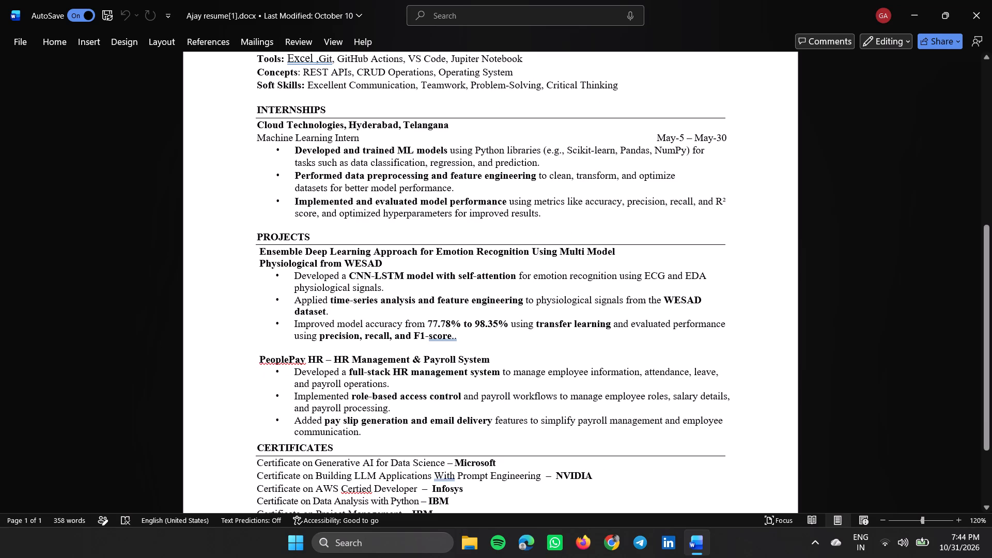
Examine the first project's title and compare the projects and certificates with the internship and skills sections.
left_click(464, 234)
left_click(408, 259)
scroll(390, 367, "down", 1)
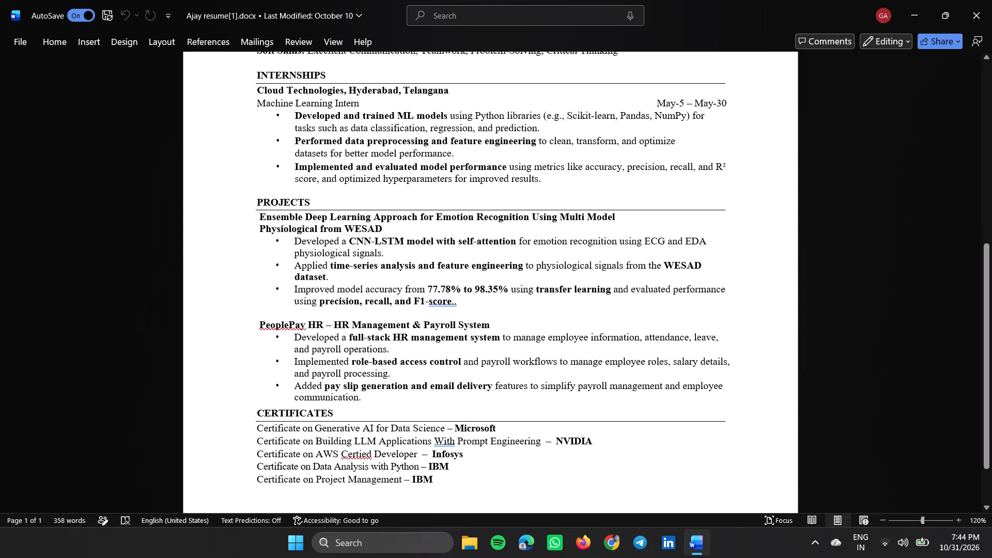
scroll(390, 367, "down", 2)
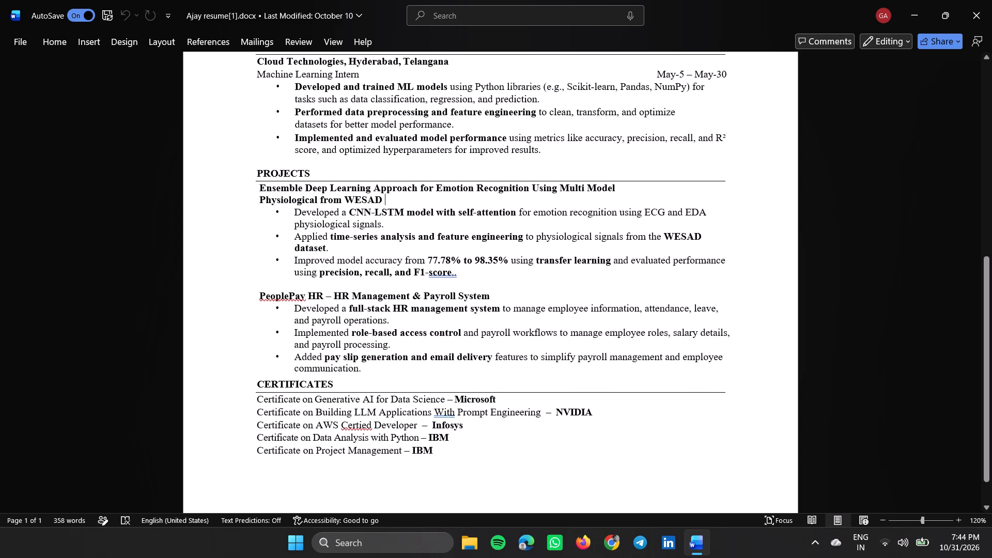
scroll(390, 367, "down", 1)
scroll(390, 367, "up", 1)
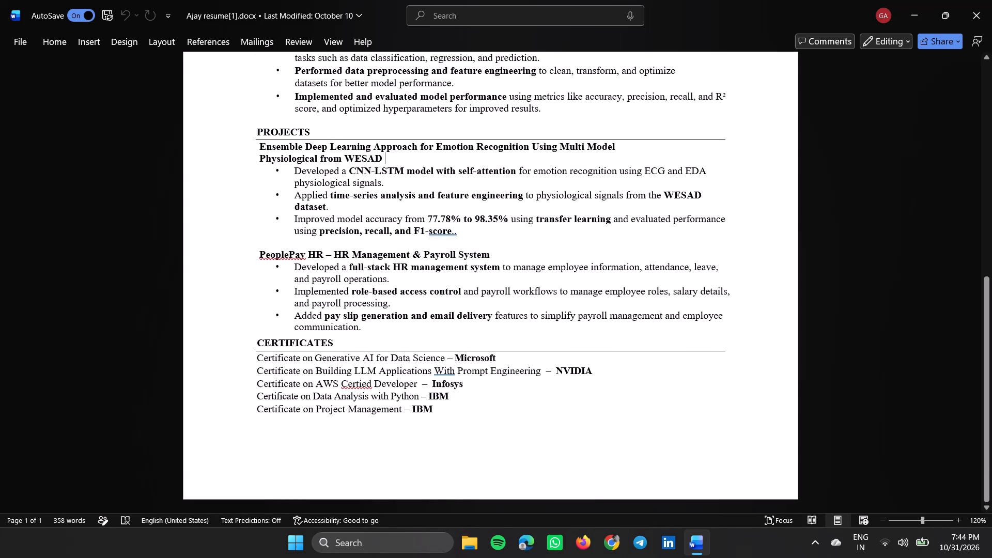
scroll(412, 288, "up", 2)
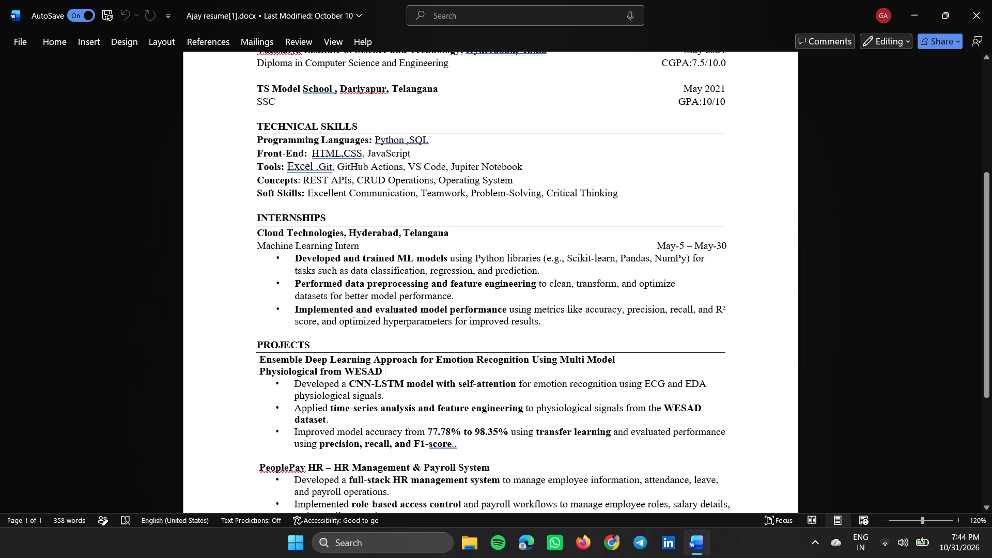
scroll(412, 288, "up", 1)
scroll(412, 288, "down", 1)
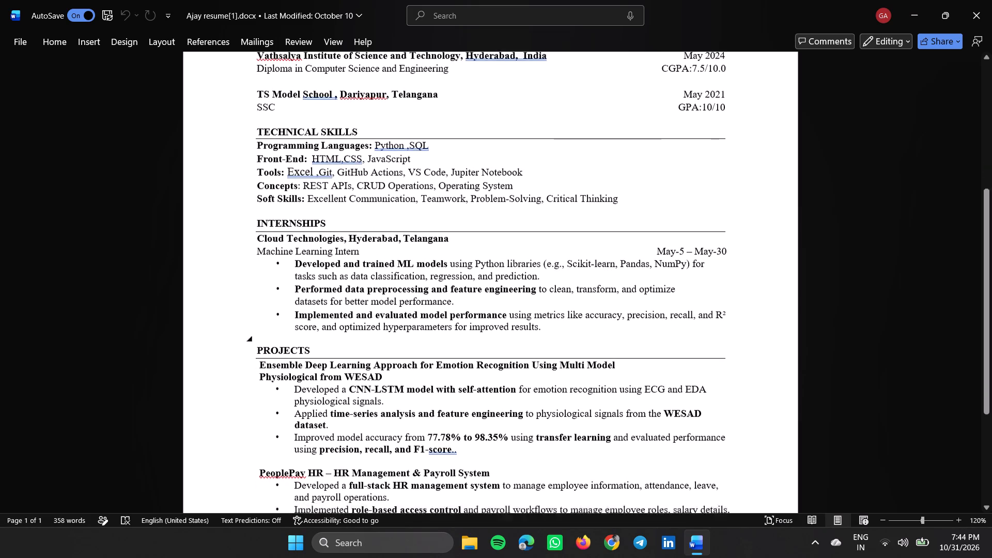
scroll(412, 288, "down", 1)
scroll(412, 288, "up", 1)
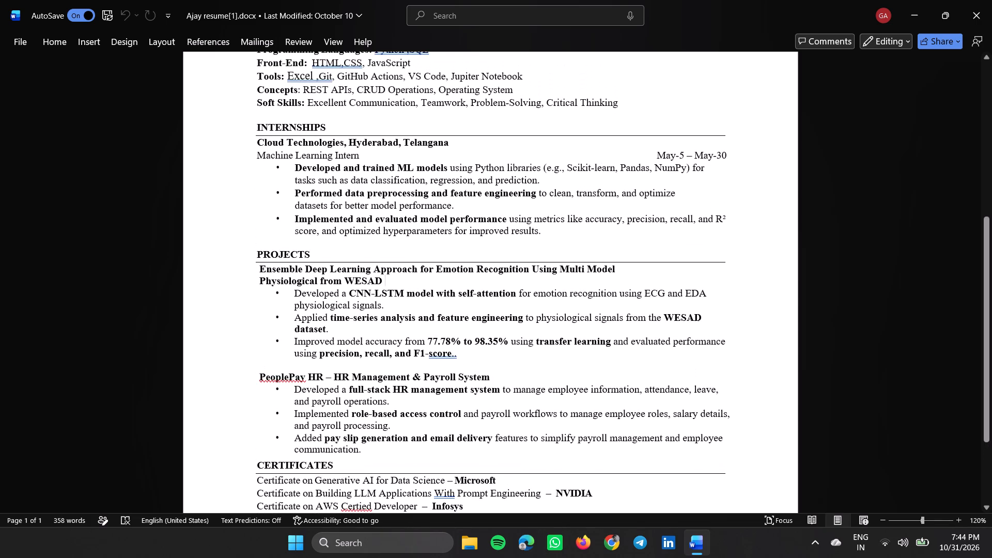
scroll(412, 288, "up", 2)
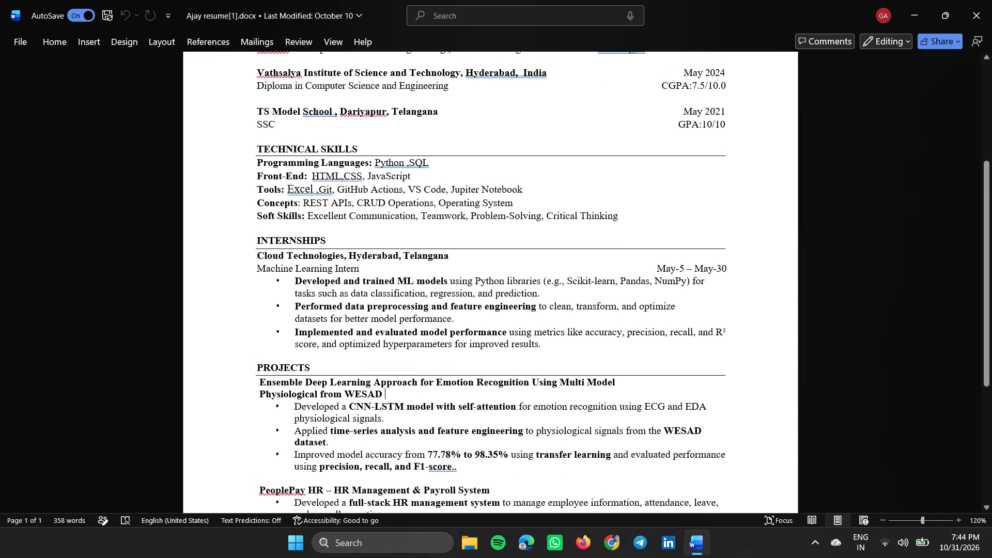
scroll(412, 288, "down", 1)
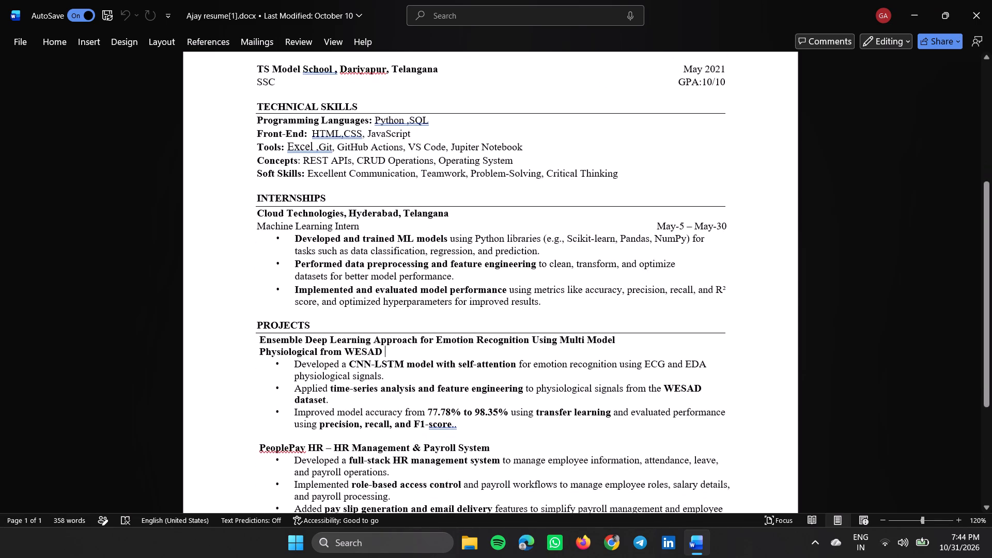
scroll(412, 288, "down", 1)
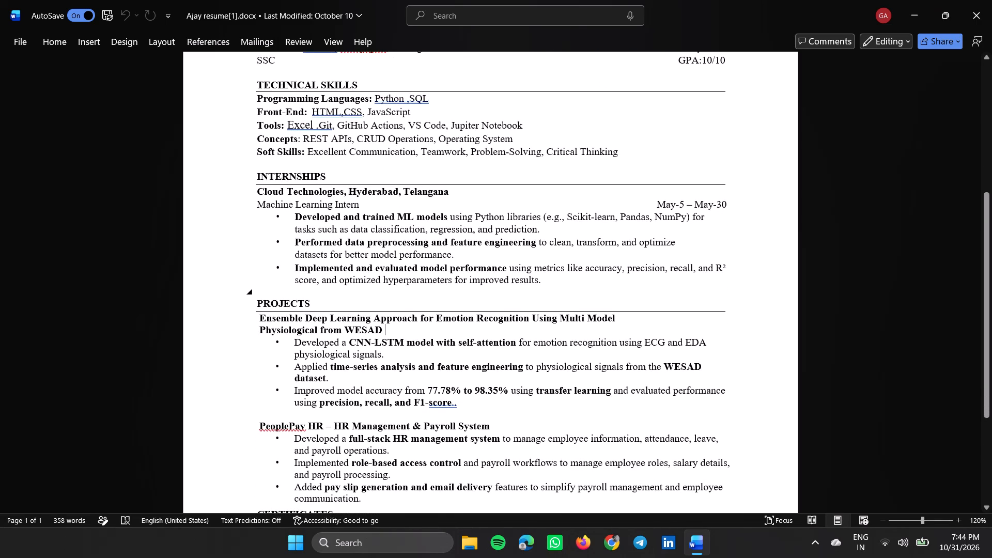
scroll(412, 288, "down", 1)
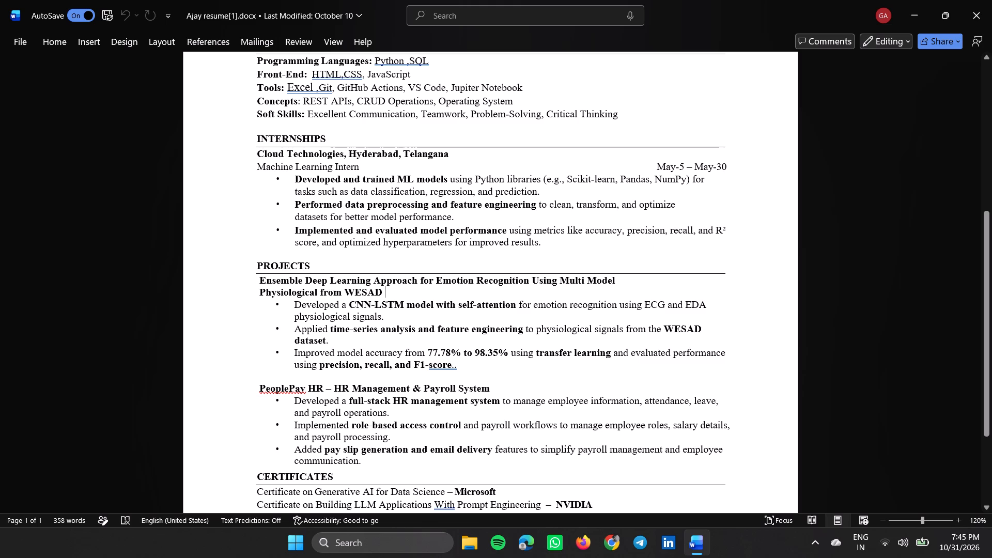
scroll(461, 272, "up", 2)
scroll(461, 272, "down", 1)
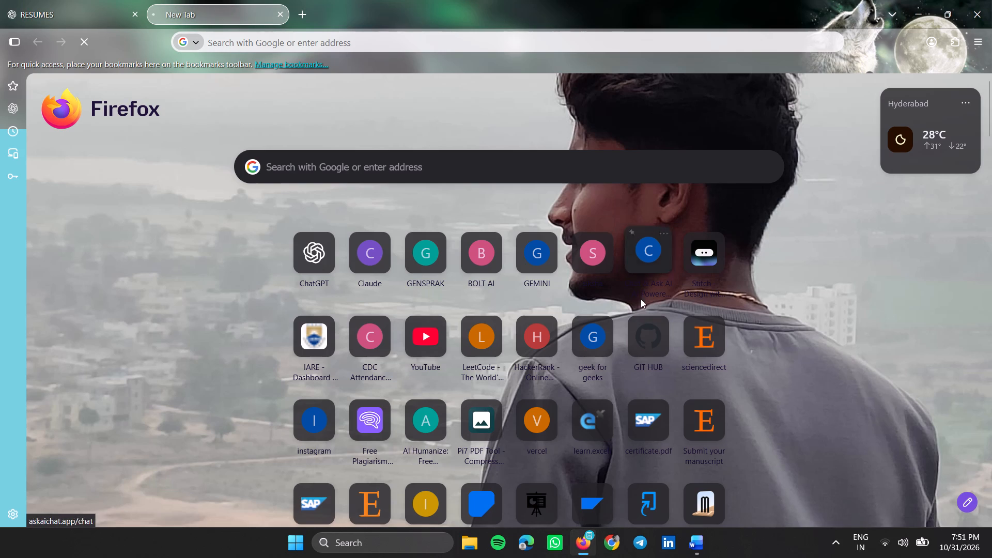
Check the available Wi-Fi networks and dismiss the feeds prompt shown over the loading GitHub page.
left_click(903, 549)
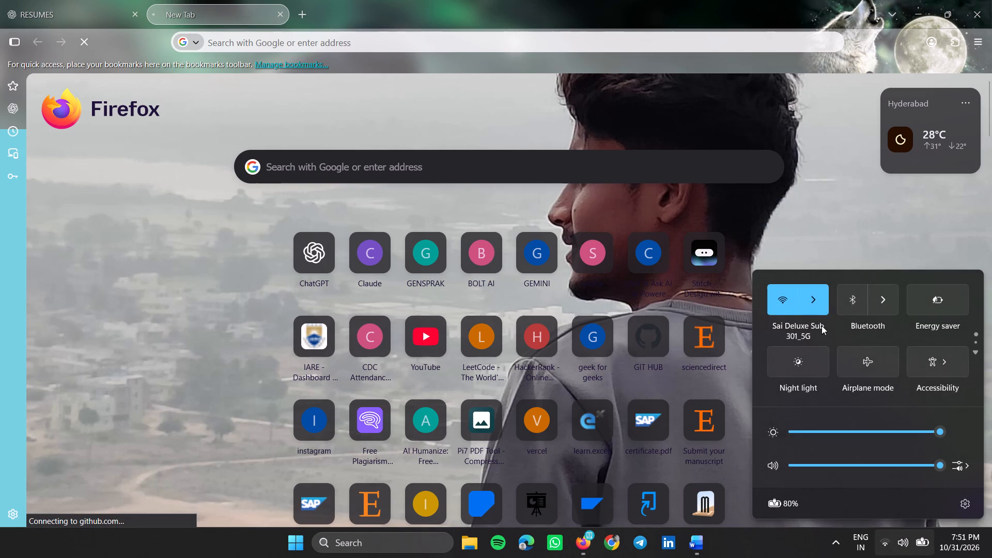
left_click(817, 304)
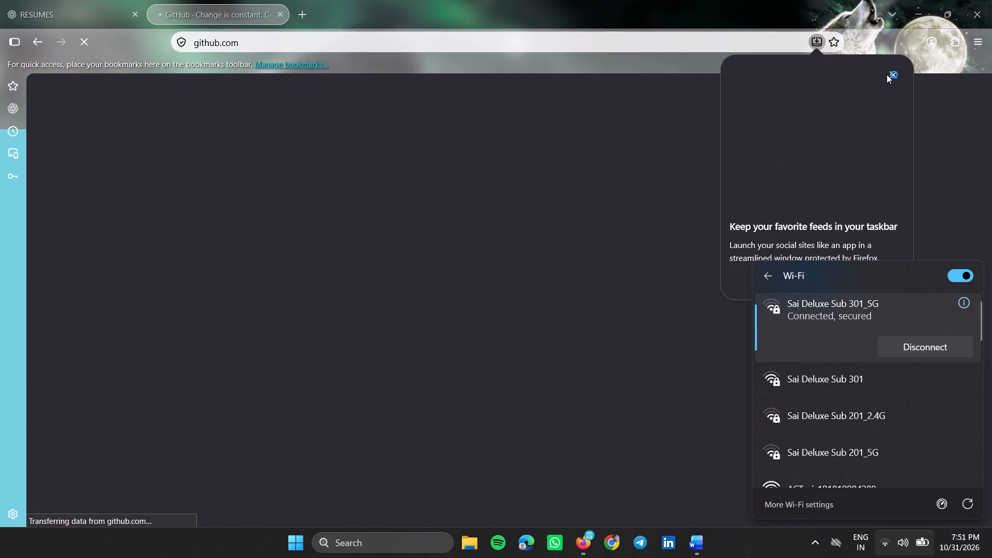
left_click(898, 78)
left_click(898, 78)
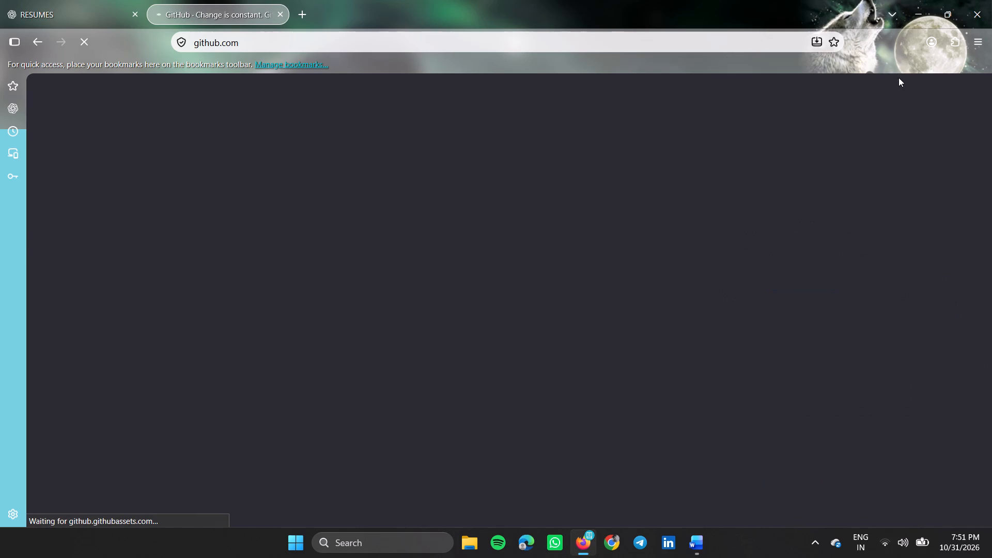
Open a blank browser tab alongside the GitHub tab.
left_click(313, 0)
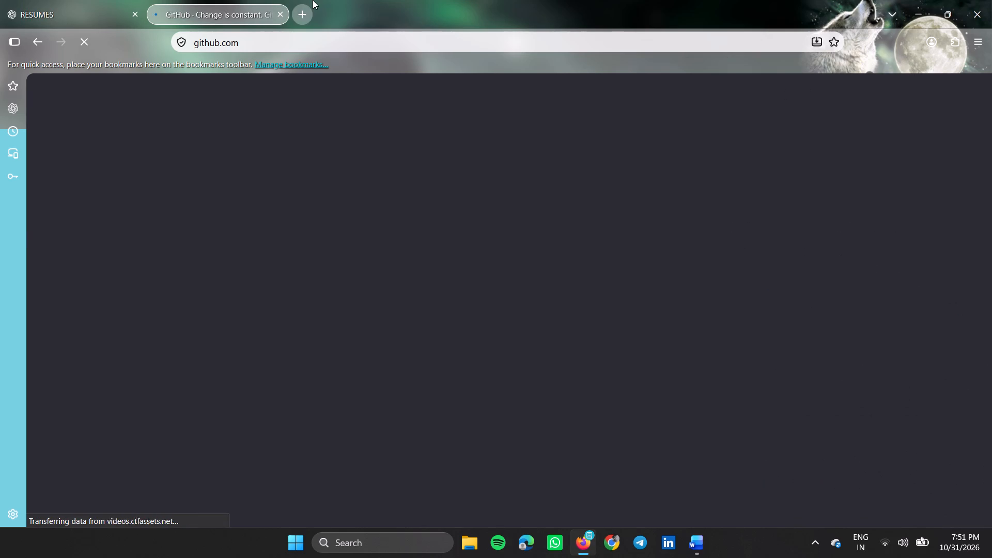
Switch the Wi-Fi connection to the Sai Deluxe Sub 301 network and dismiss the network list.
left_click(922, 537)
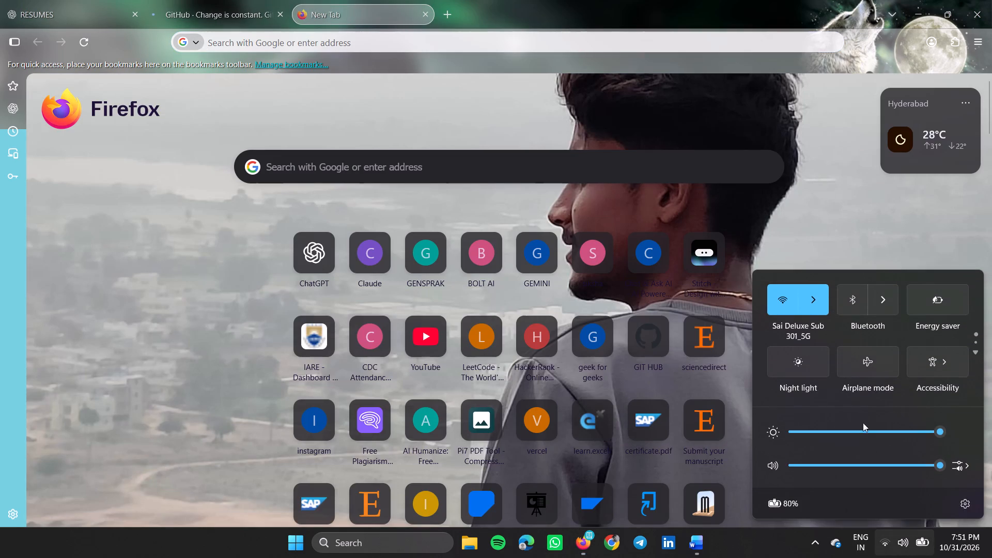
left_click(820, 287)
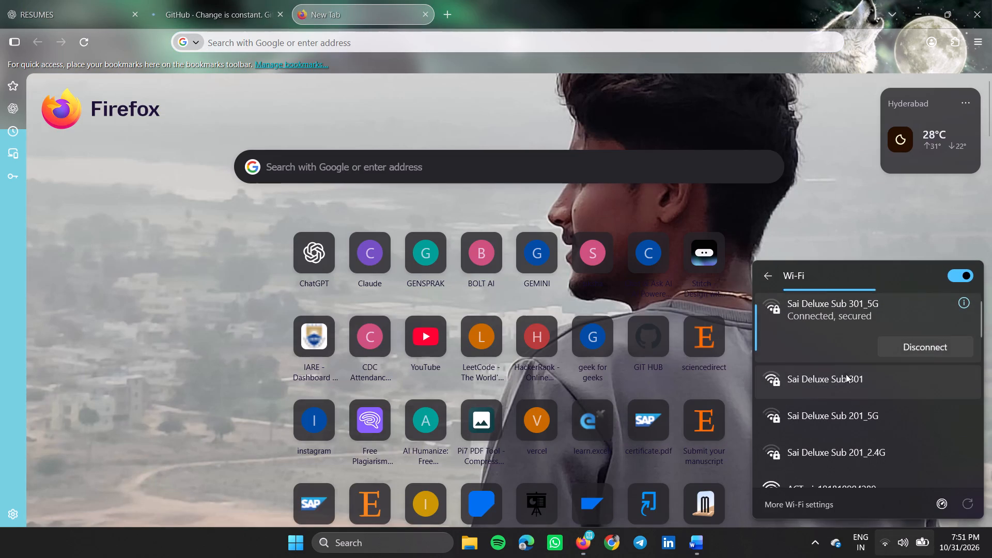
left_click(843, 376)
left_click(915, 407)
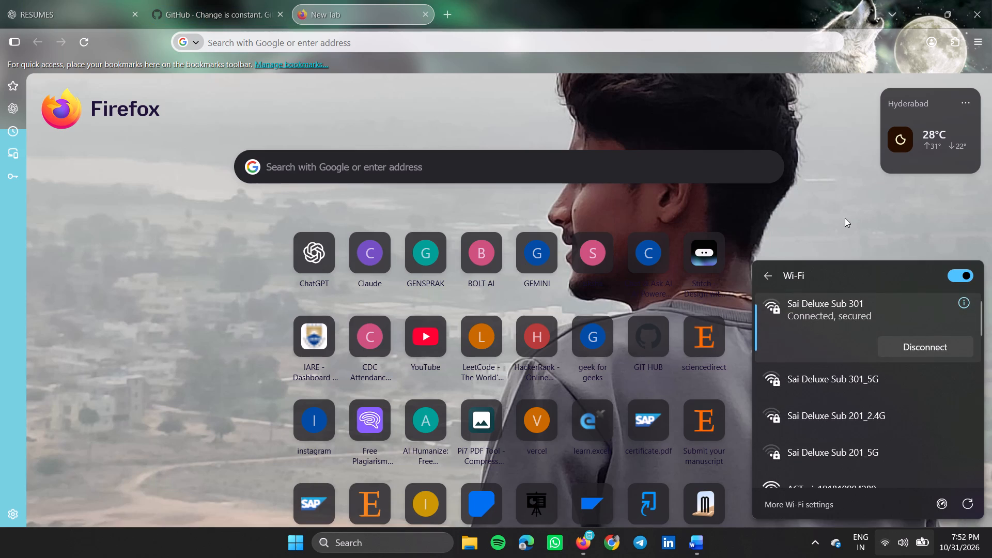
left_click(341, 104)
Retry loading GitHub by reloading its page, closing that tab and reopening GitHub from the blank tab.
left_click(222, 0)
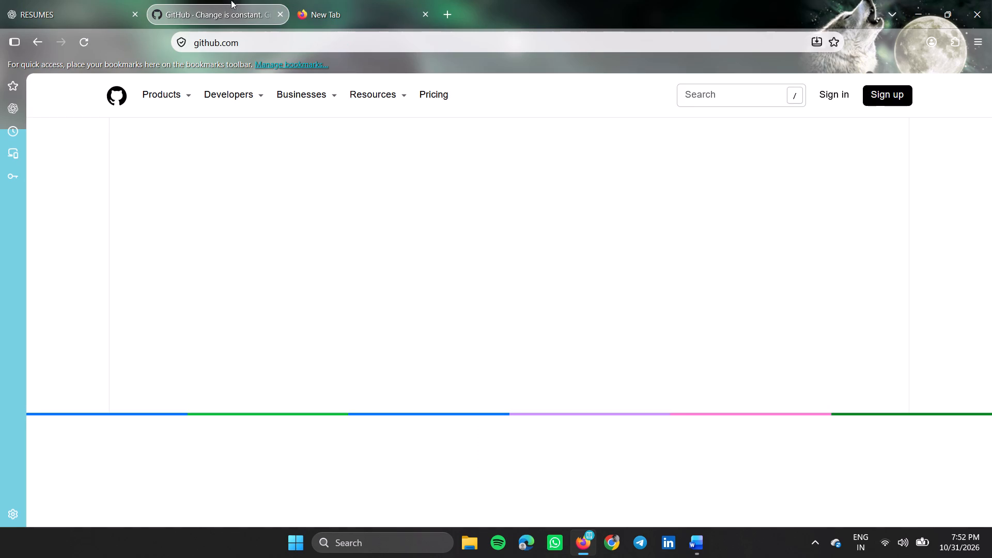
left_click(89, 44)
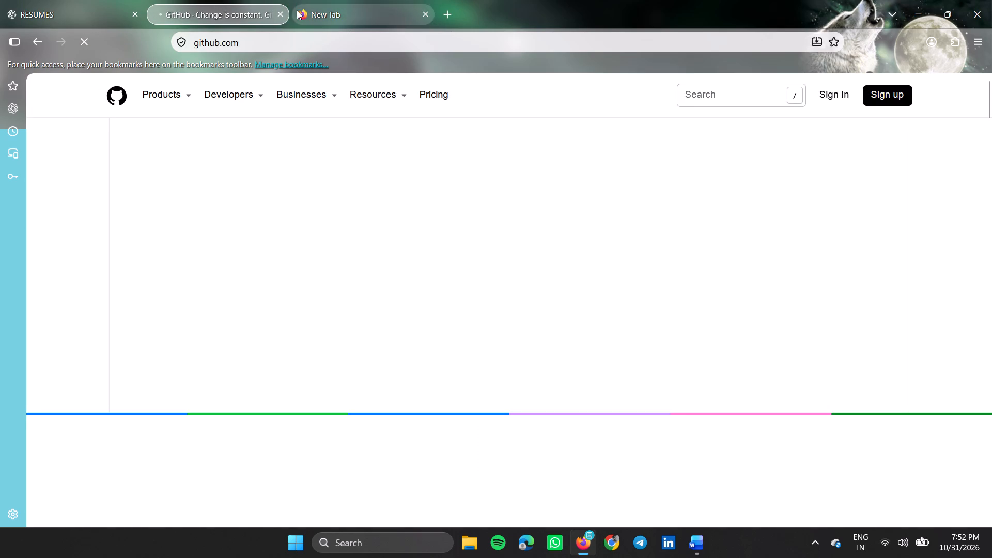
left_click(277, 14)
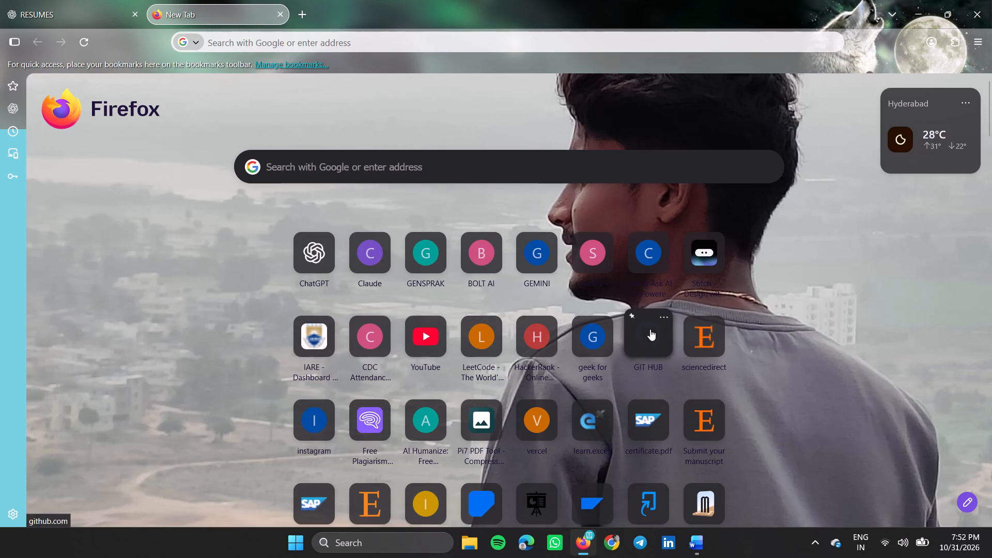
left_click(650, 329)
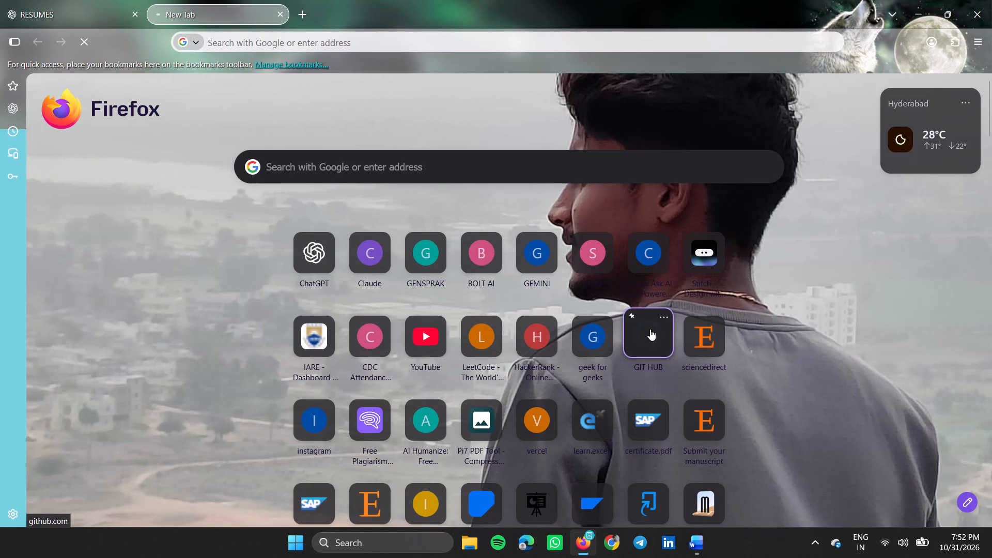
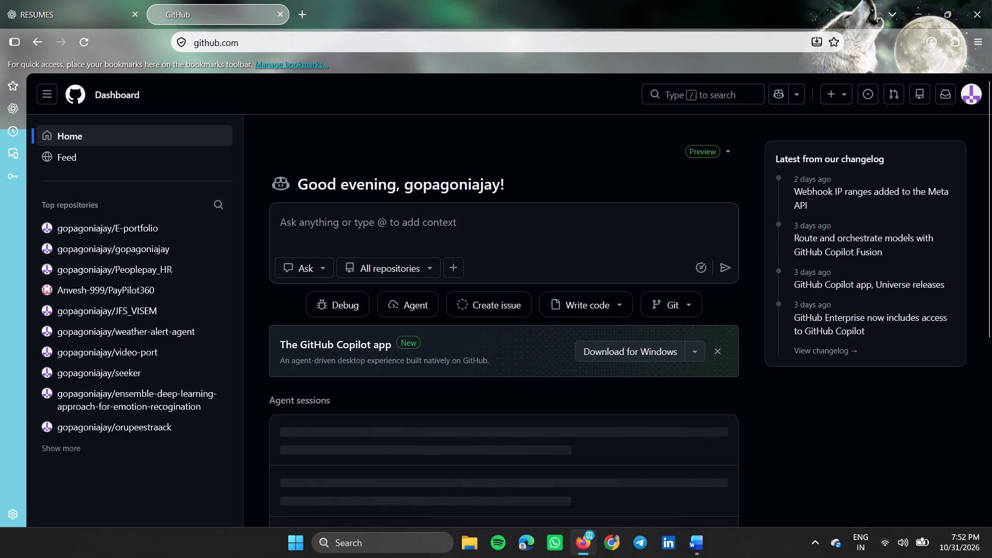
left_click(969, 94)
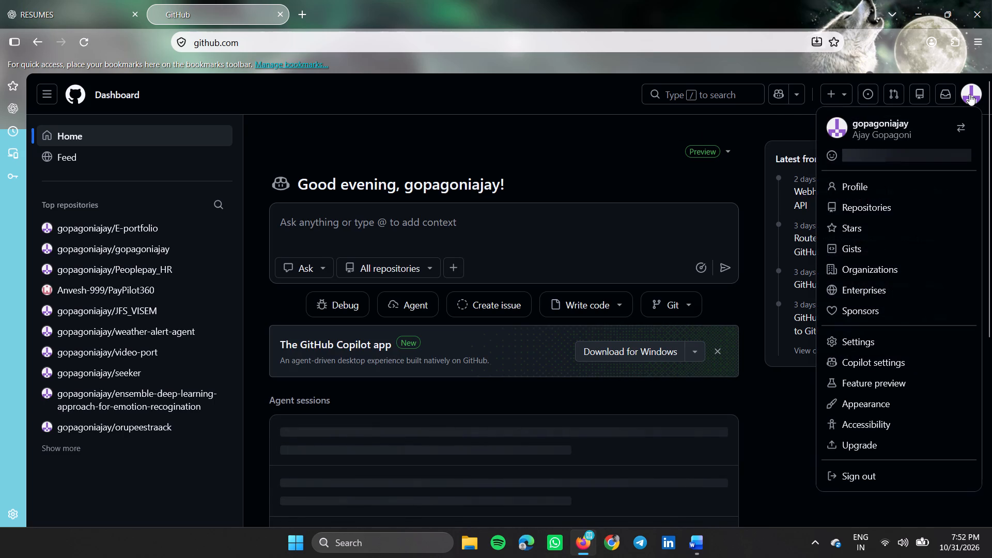
left_click(891, 213)
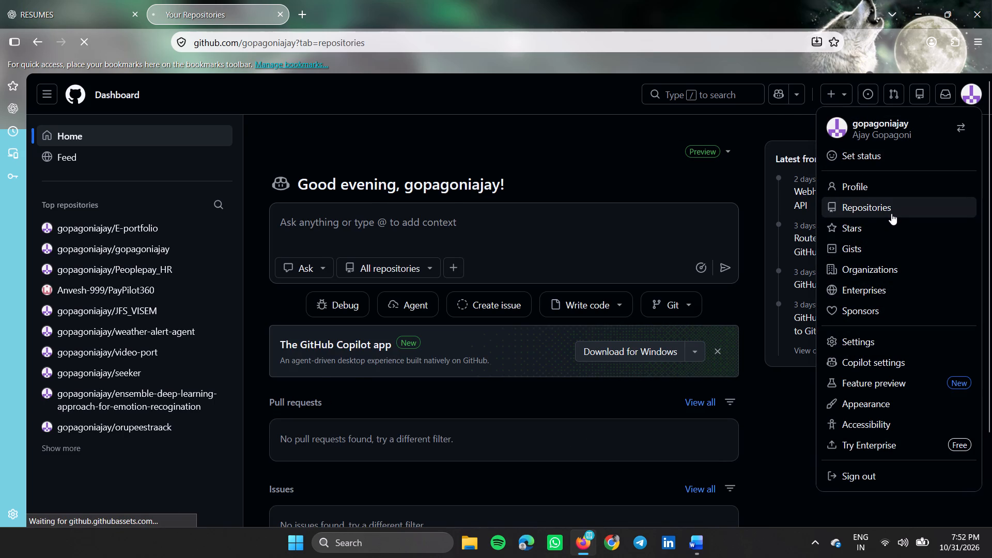
scroll(654, 339, "down", 1)
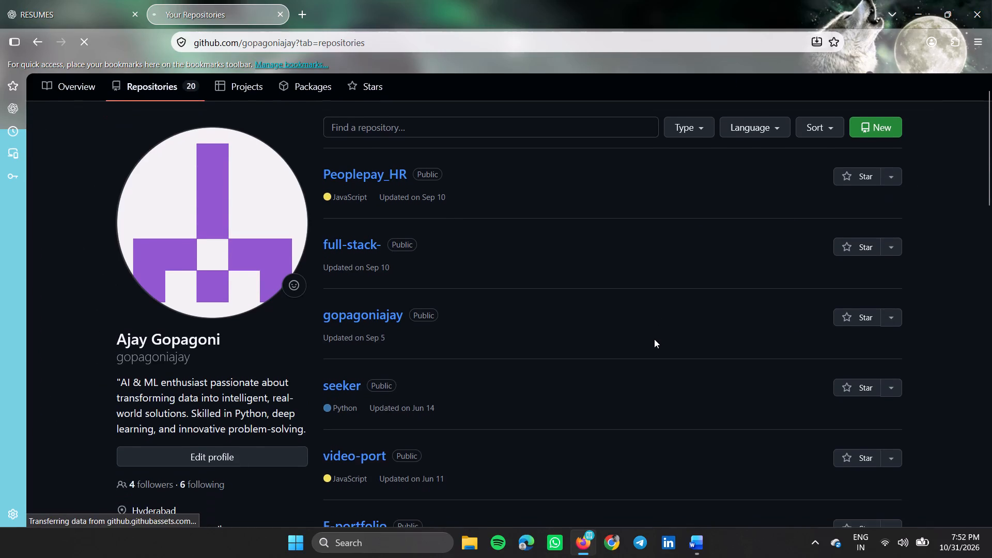
scroll(654, 339, "down", 4)
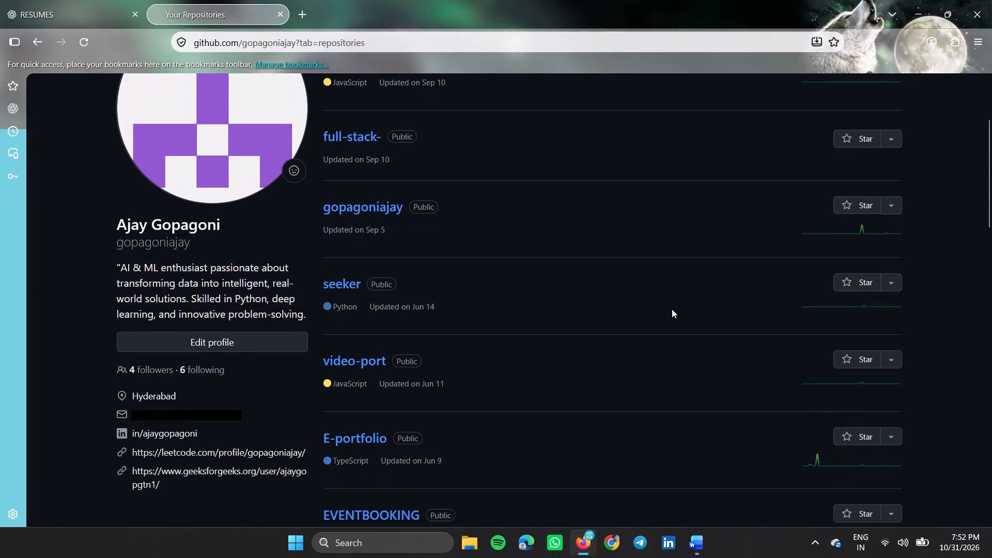
scroll(672, 309, "down", 2)
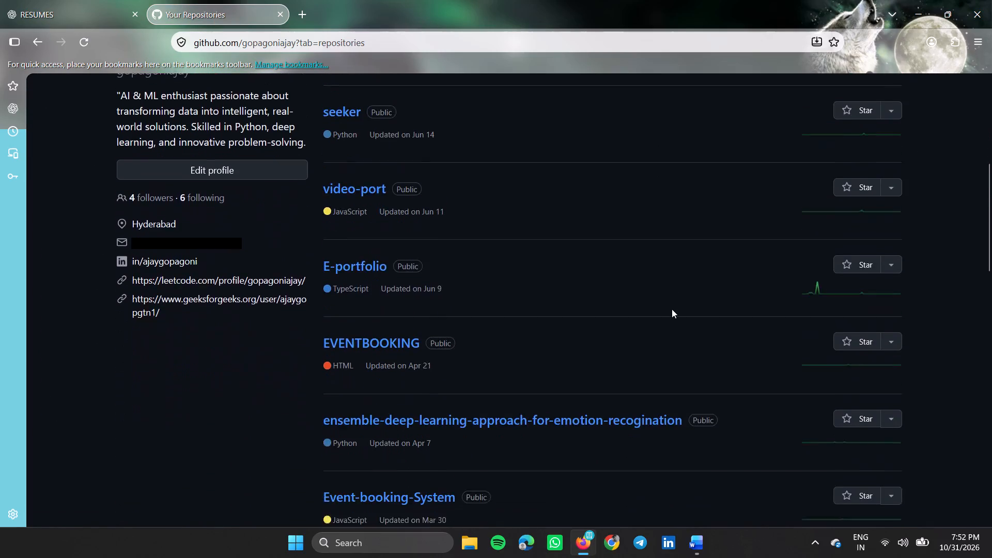
scroll(672, 309, "down", 2)
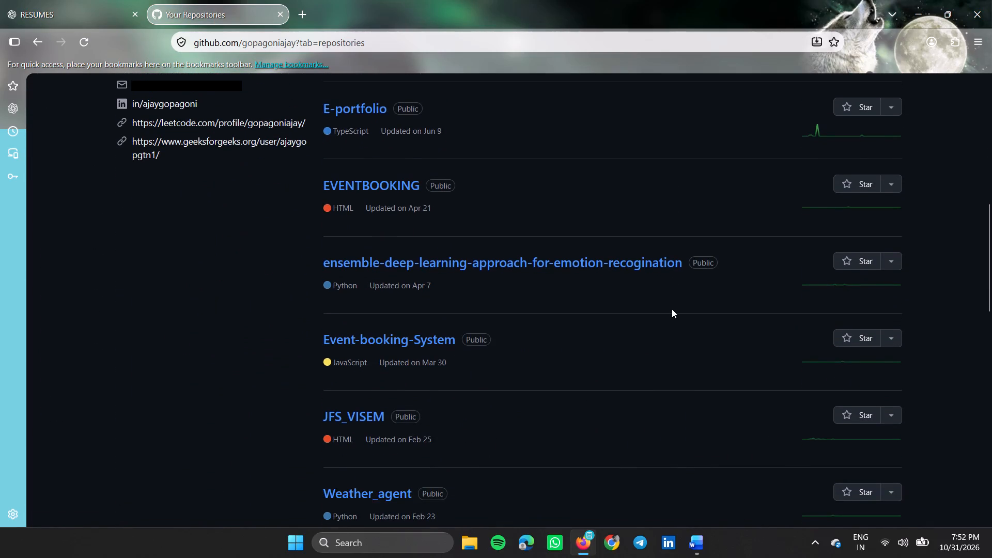
scroll(672, 309, "down", 3)
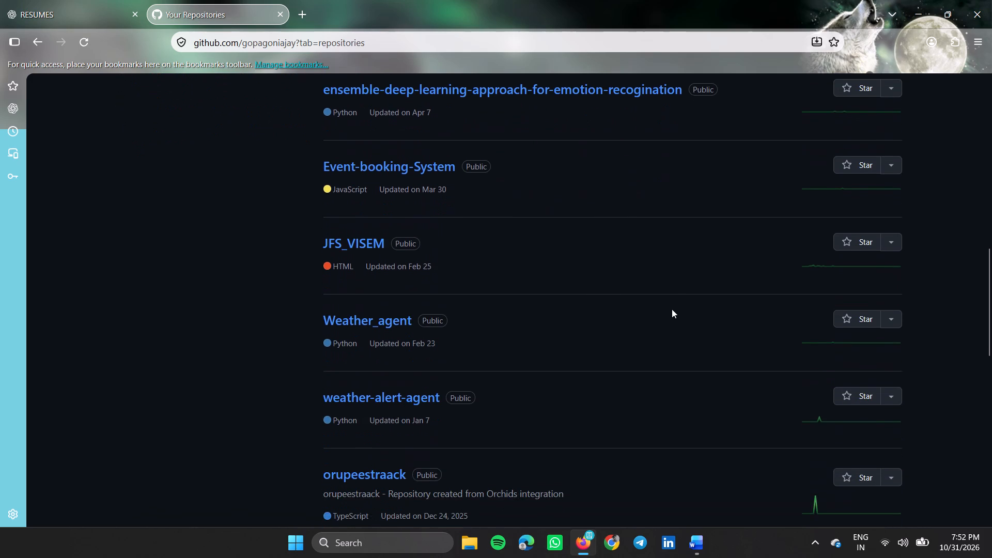
scroll(672, 309, "down", 4)
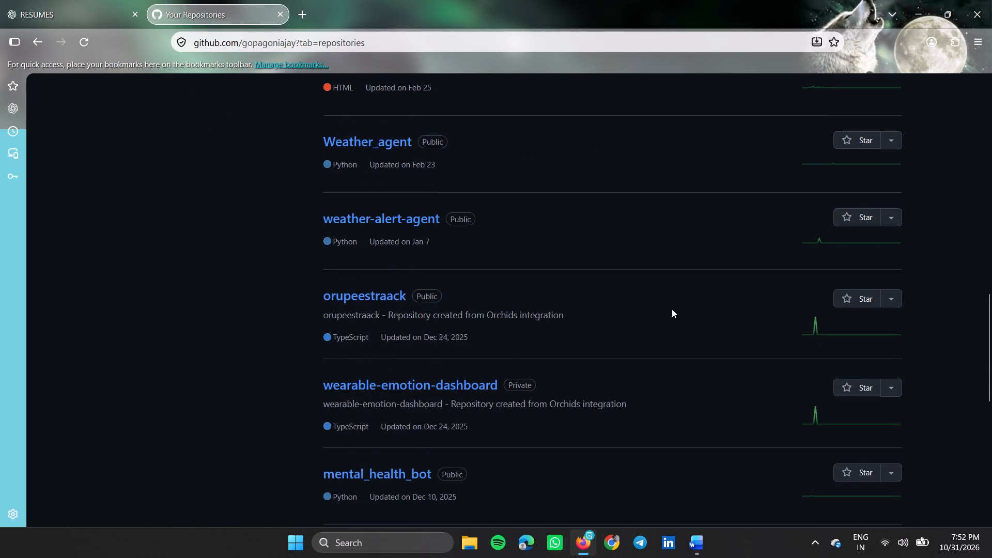
scroll(672, 309, "down", 3)
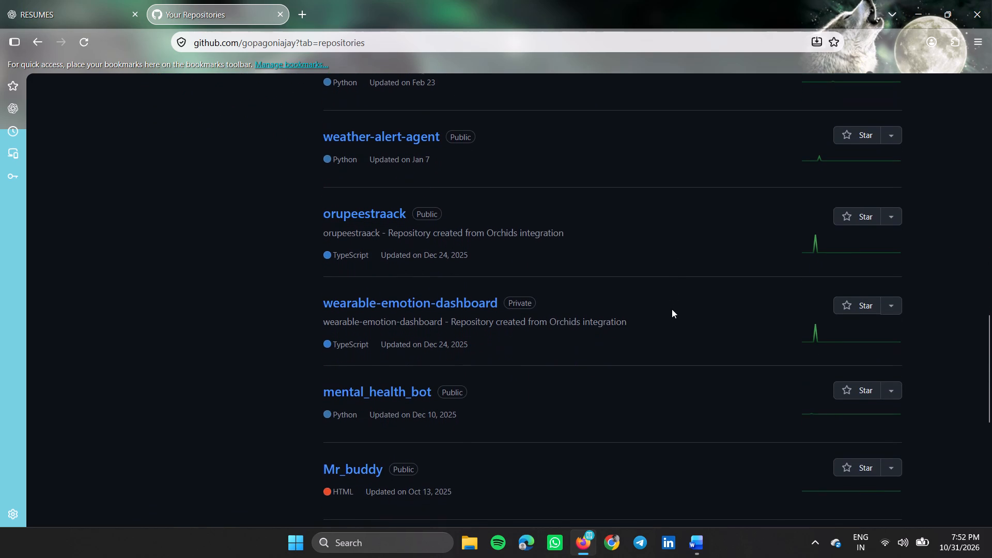
scroll(672, 309, "down", 3)
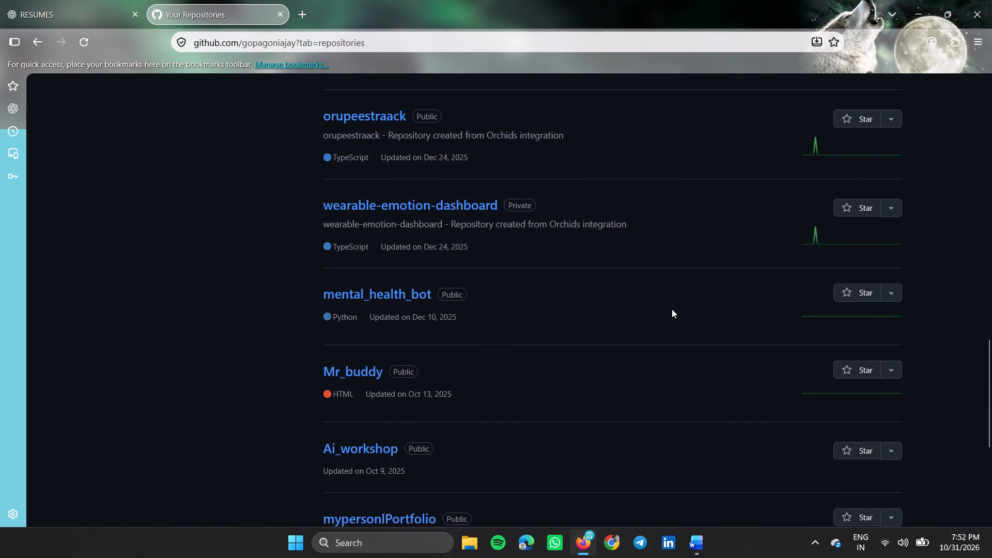
scroll(672, 309, "down", 1)
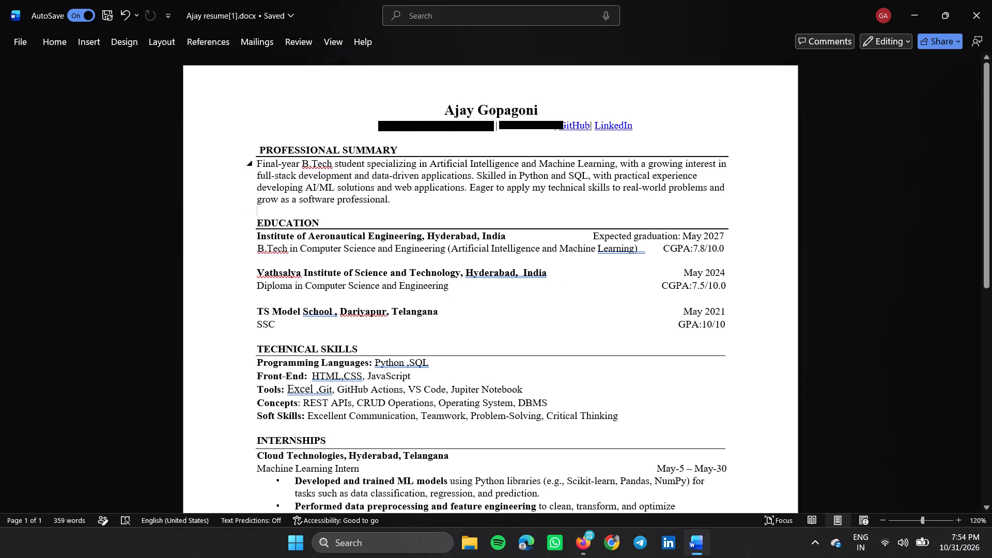
left_click(406, 203)
left_click_drag(406, 203, 260, 173)
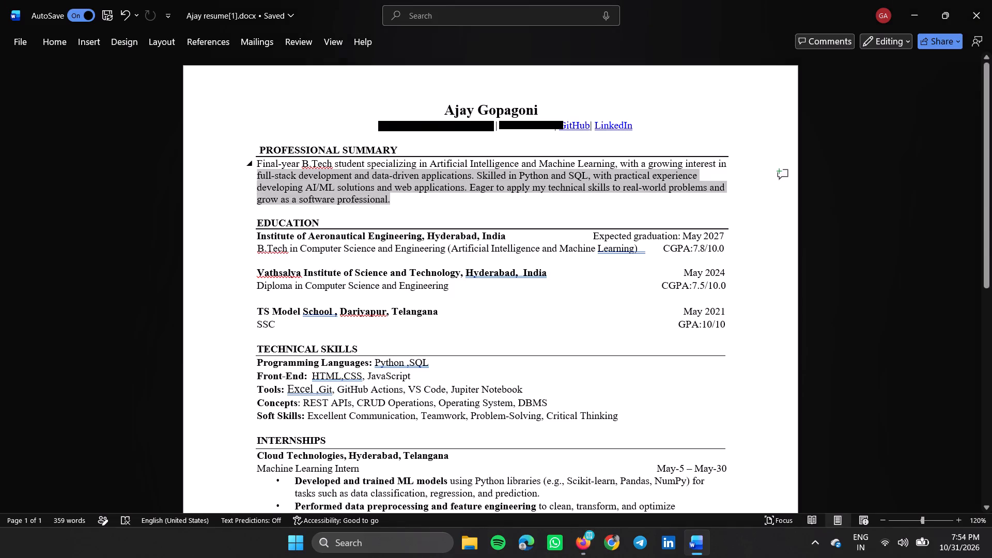
left_click_drag(260, 173, 256, 168)
key("BackSpace")
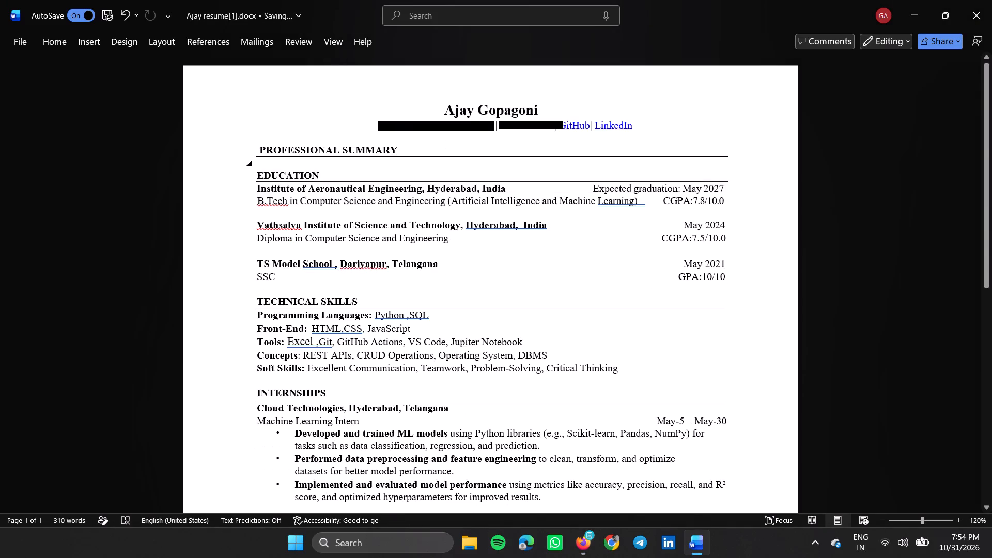
key("ctrl+v")
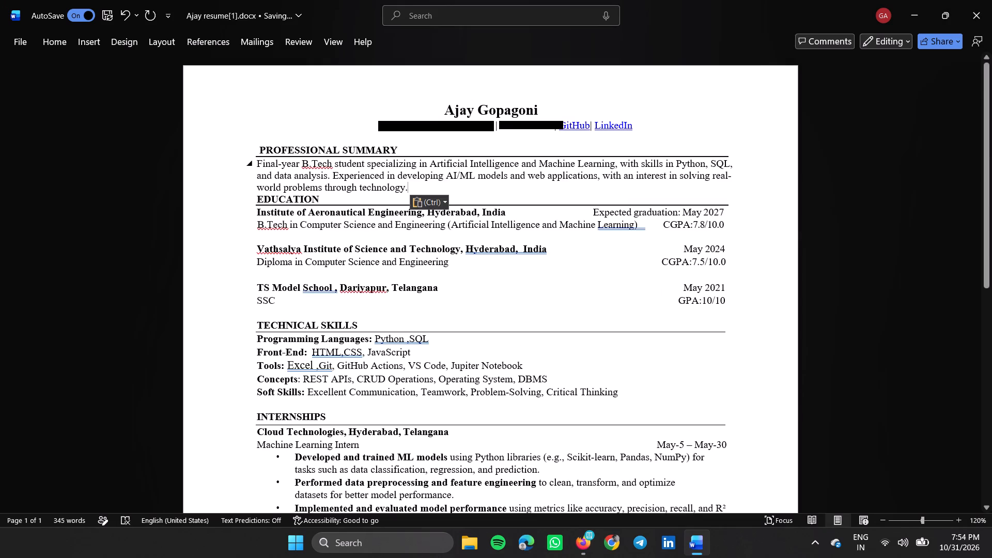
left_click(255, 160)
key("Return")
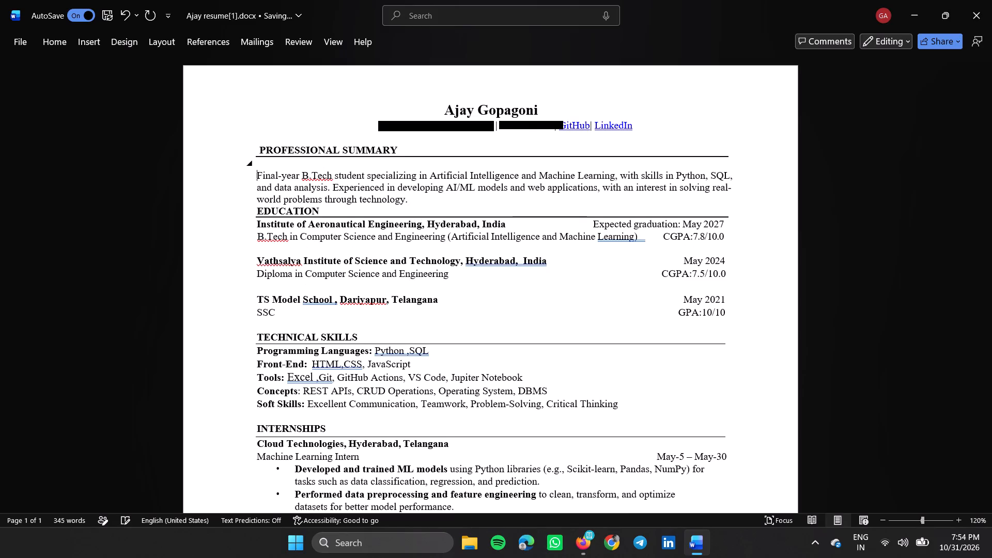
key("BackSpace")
Insert a blank line between the professional summary paragraph and the EDUCATION heading.
left_click(416, 187)
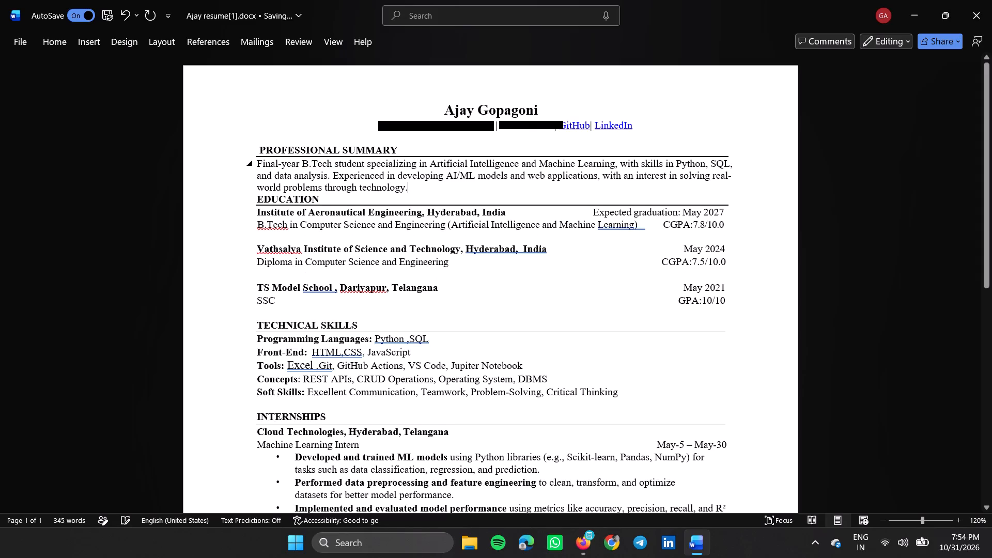
key("Return")
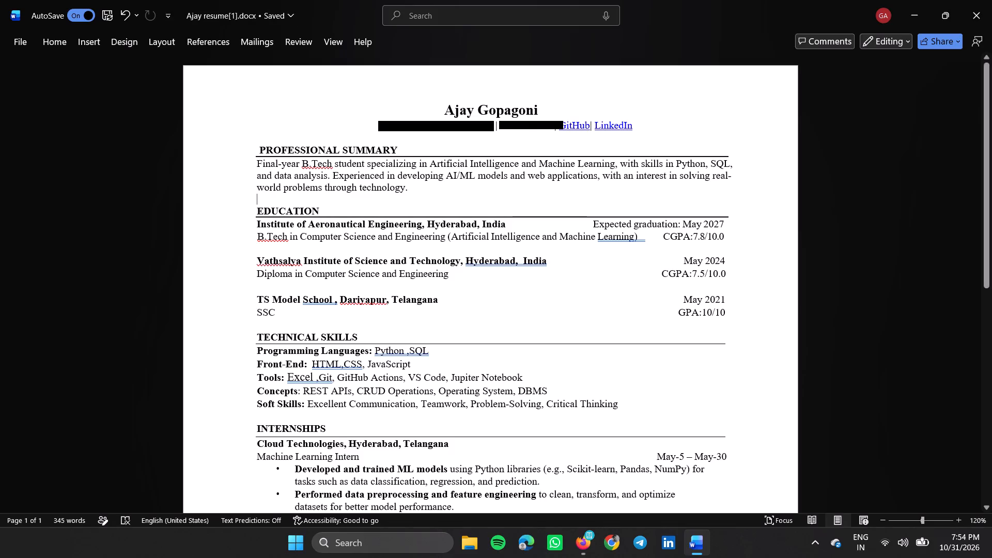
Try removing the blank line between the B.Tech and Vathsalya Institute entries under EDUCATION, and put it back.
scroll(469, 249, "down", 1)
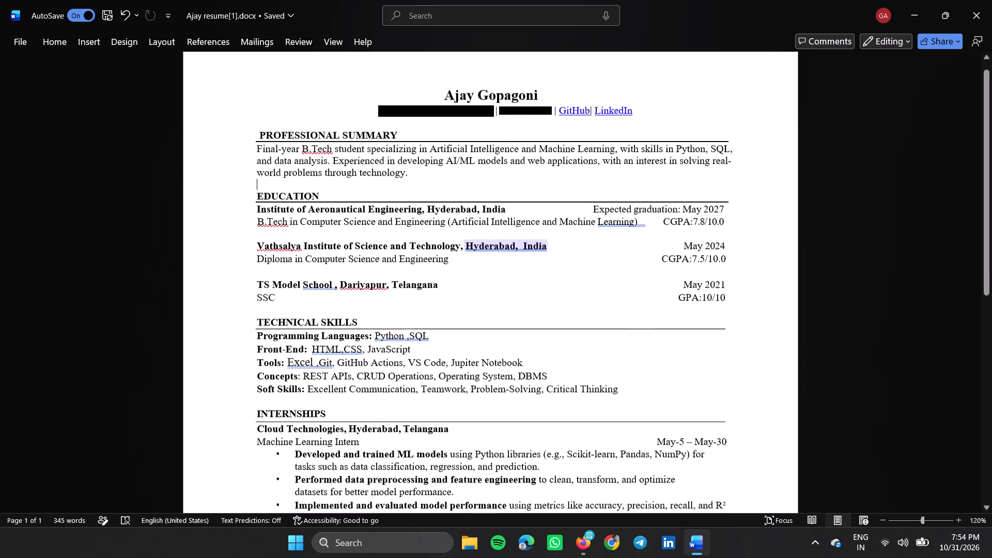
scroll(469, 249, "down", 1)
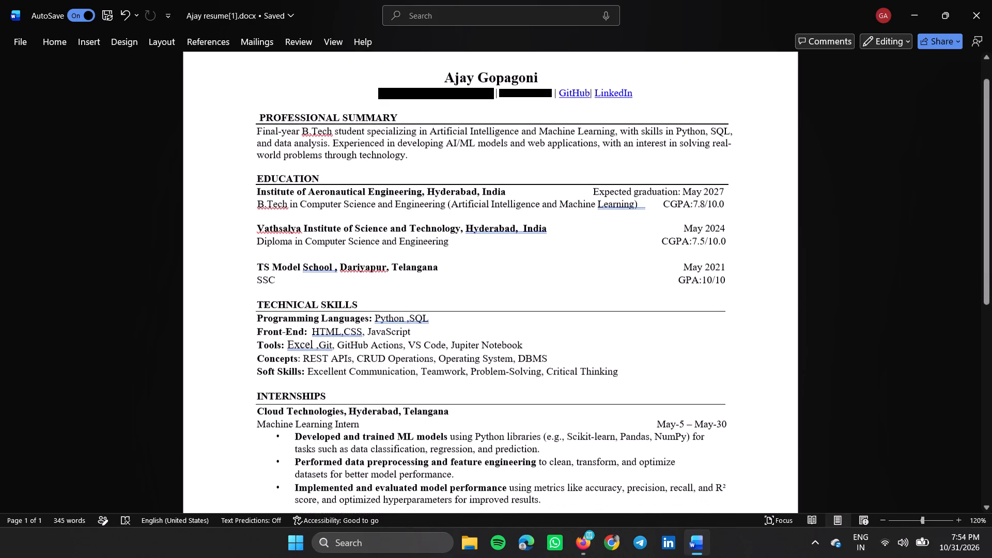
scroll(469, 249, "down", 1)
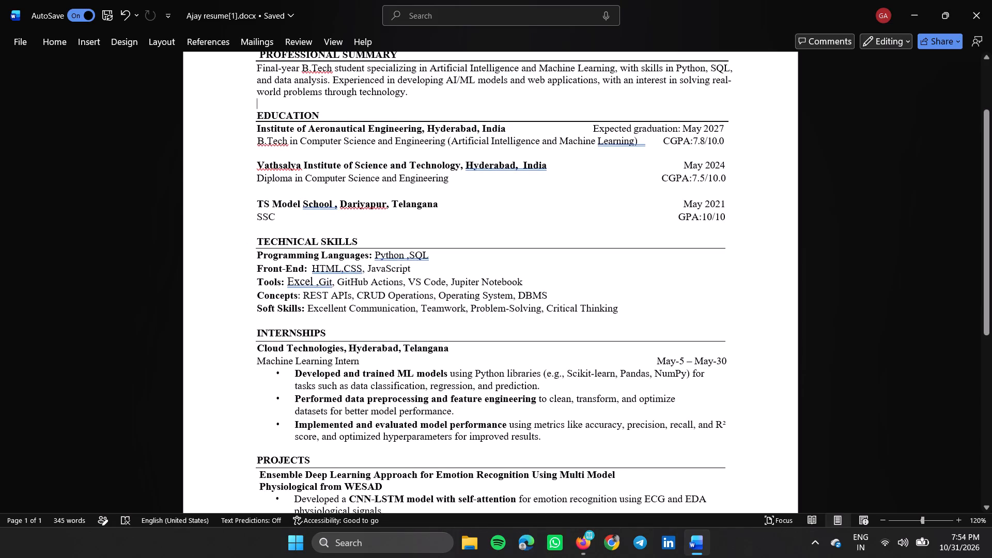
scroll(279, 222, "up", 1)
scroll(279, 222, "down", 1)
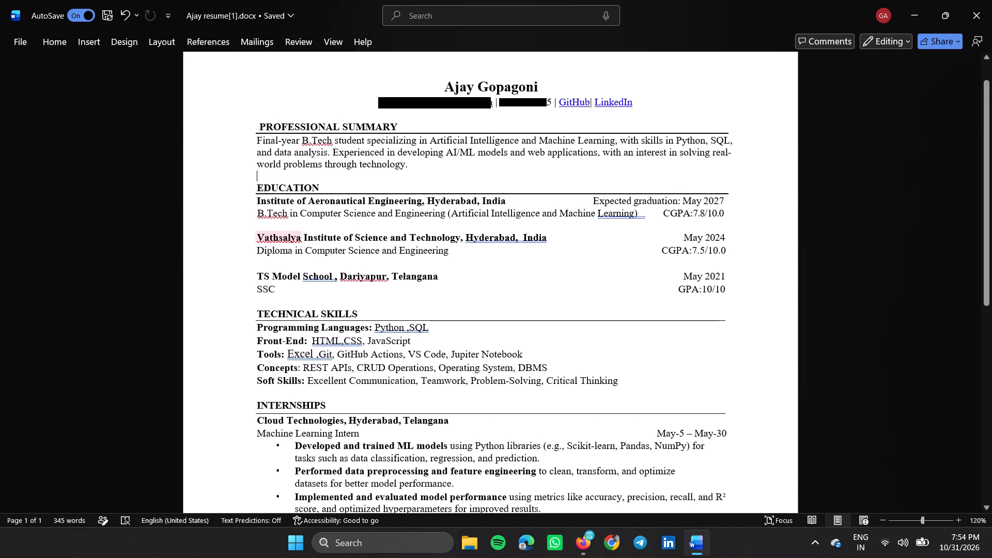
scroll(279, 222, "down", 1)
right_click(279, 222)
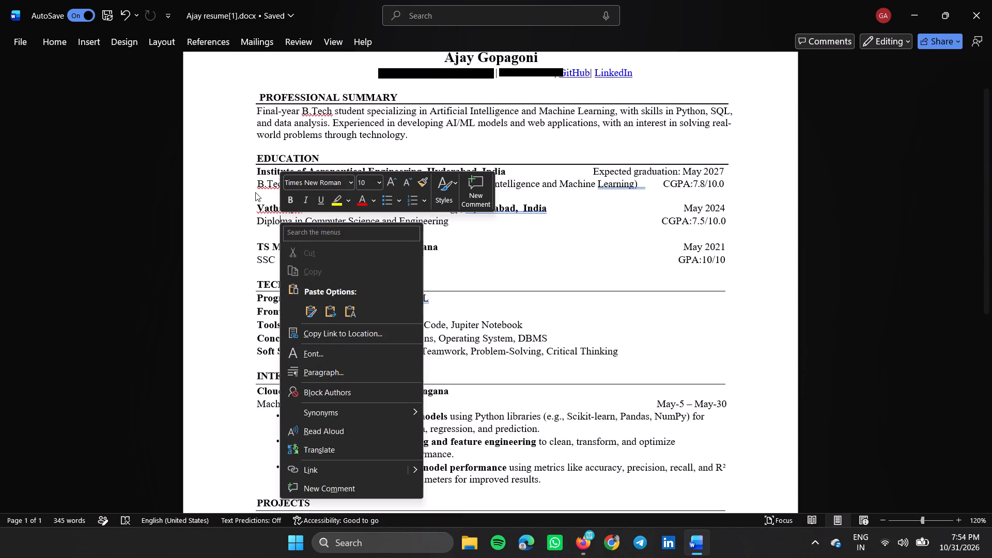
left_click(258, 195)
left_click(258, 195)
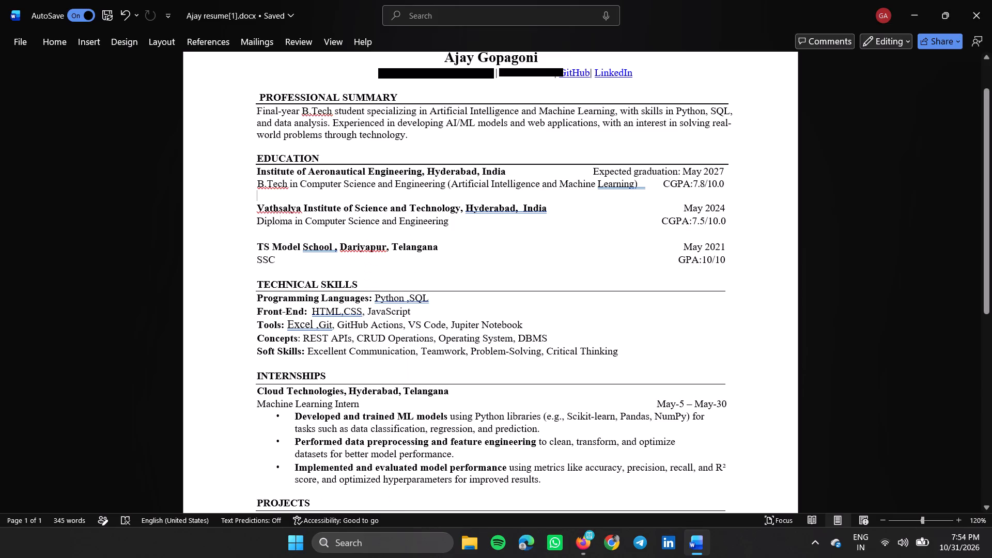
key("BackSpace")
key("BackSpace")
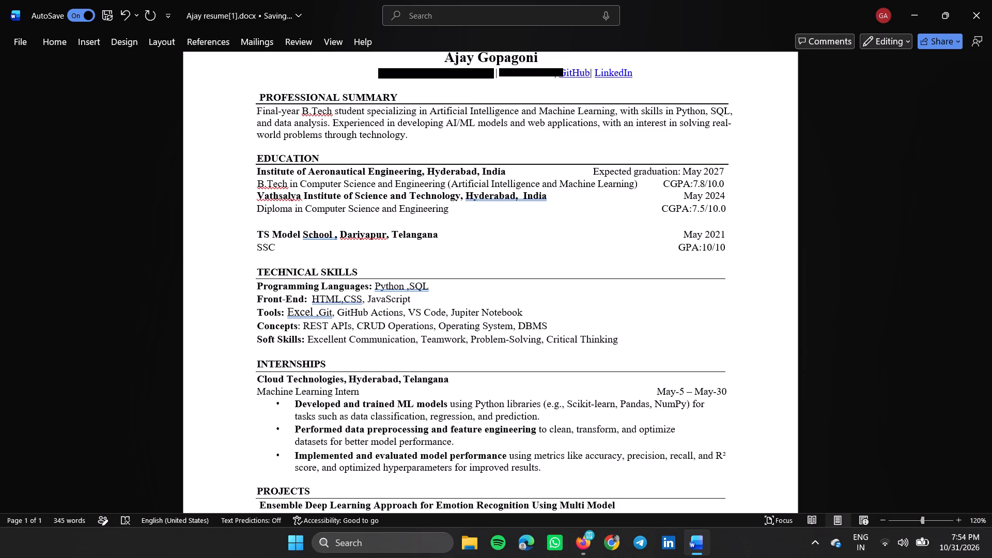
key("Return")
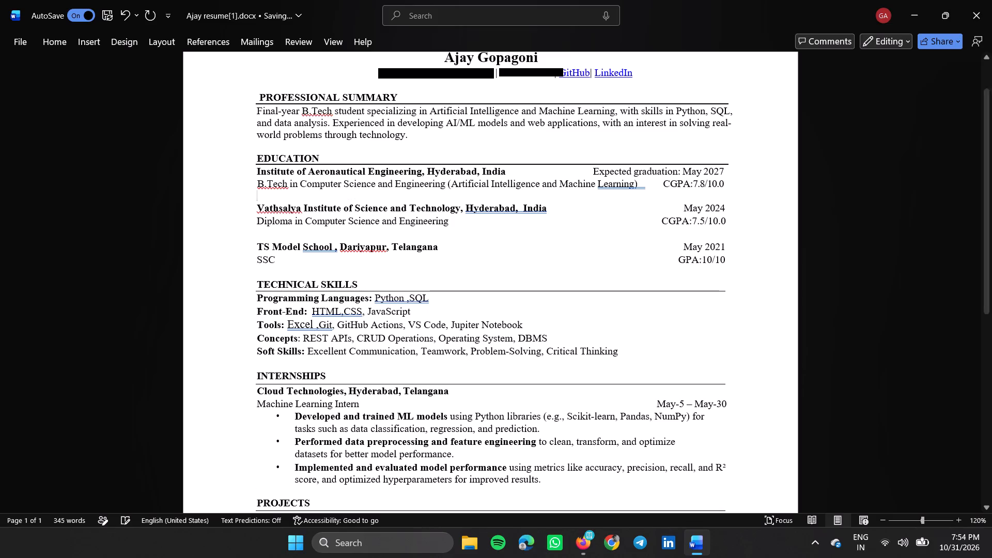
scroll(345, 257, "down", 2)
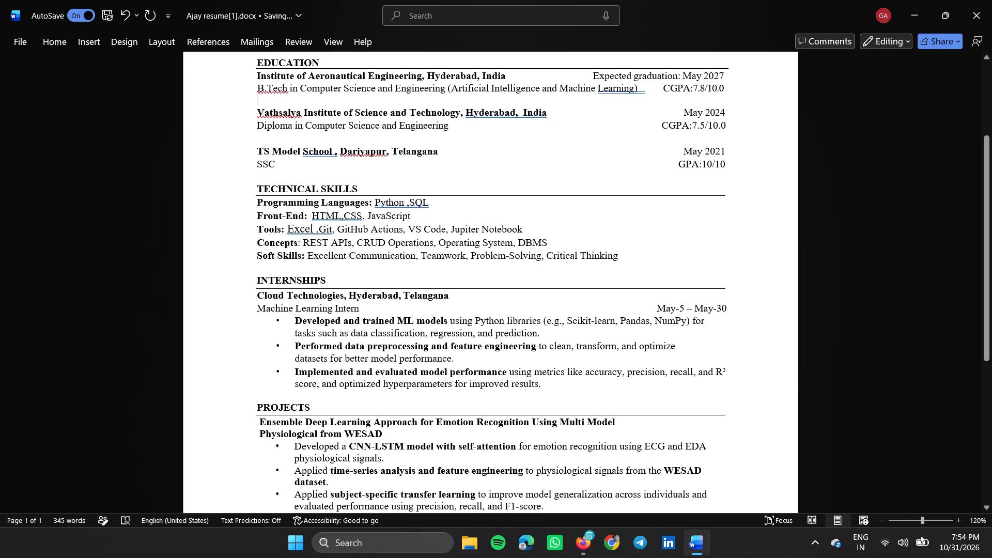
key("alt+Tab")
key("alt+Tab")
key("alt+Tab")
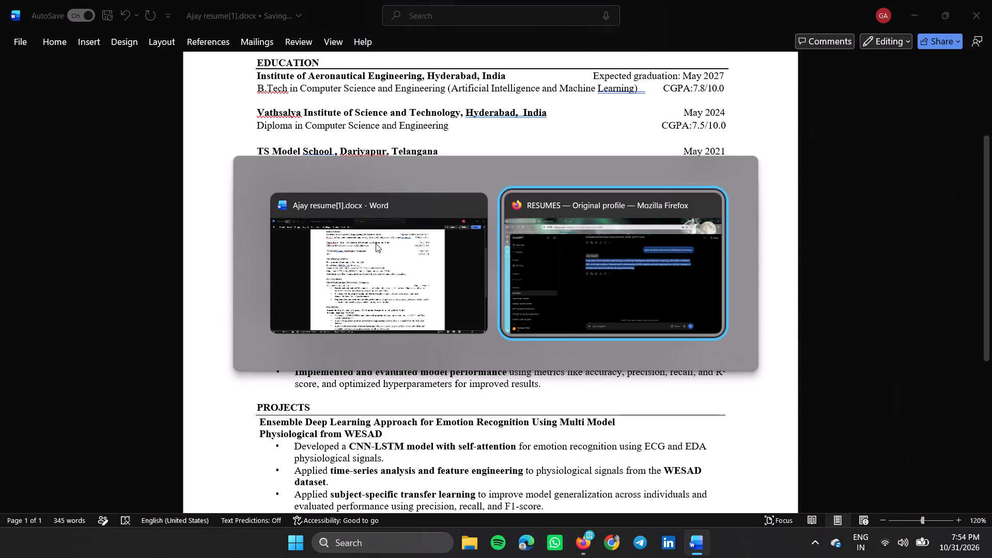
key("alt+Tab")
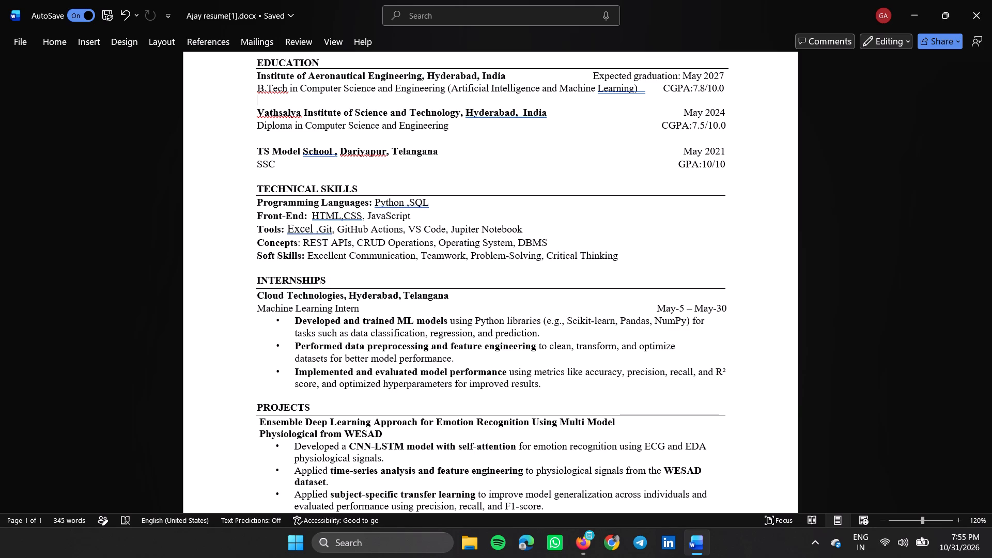
Delete "REST APIs," from the Concepts line under TECHNICAL SKILLS so it starts with CRUD Operations.
left_click(357, 245)
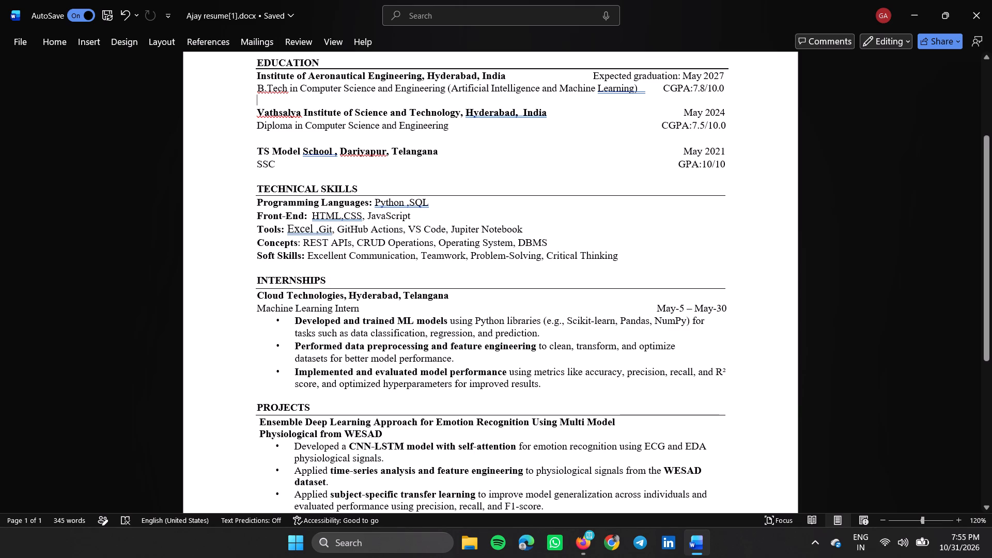
key("BackSpace")
key("BackSpace")
key("BackSpace")
key("BackSpace")
key("BackSpace")
key("BackSpace")
key("BackSpace")
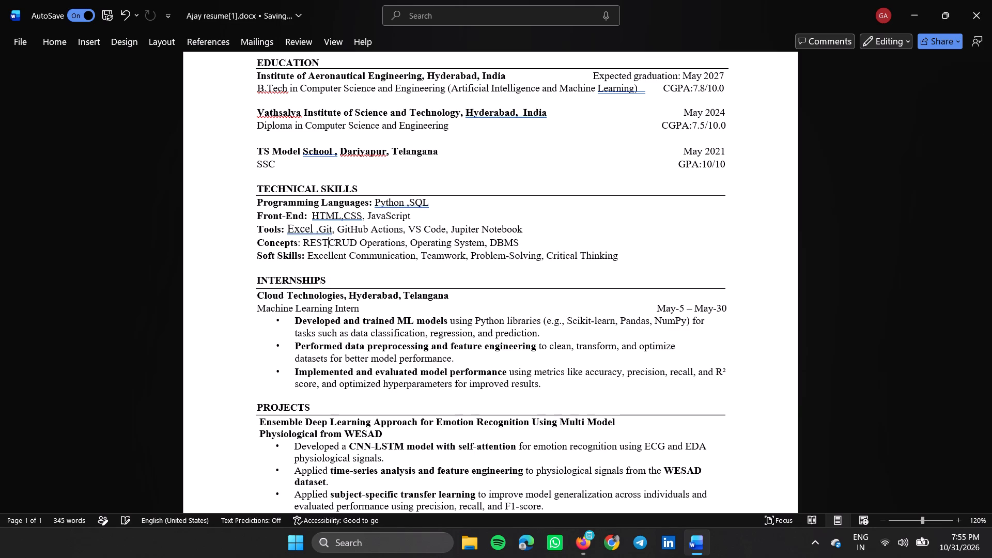
key("BackSpace")
key("BackSpace")
key("BackSpace")
key("BackSpace")
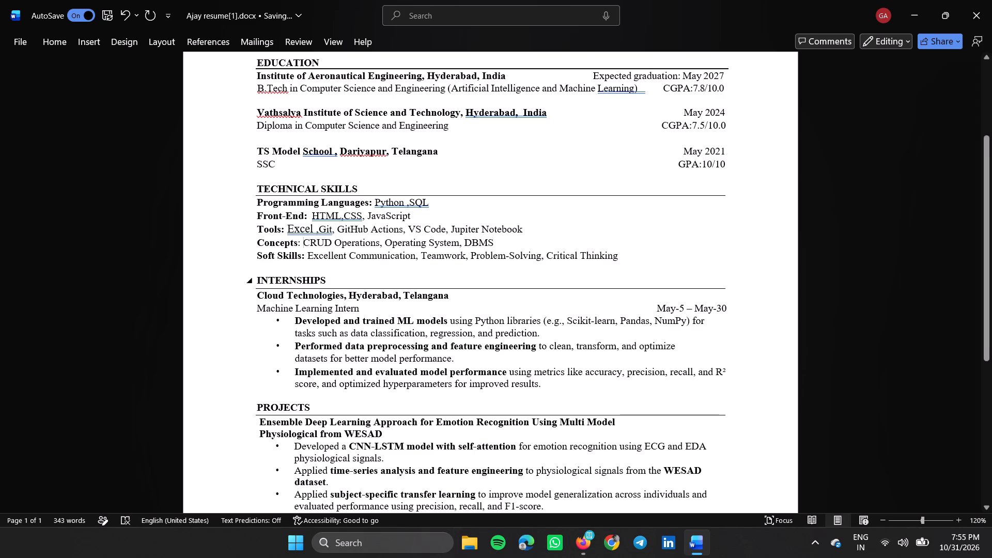
Under CERTIFICATES, extend the issuer of the AWS developer certificate to "Infosys Springboard".
scroll(535, 283, "down", 1)
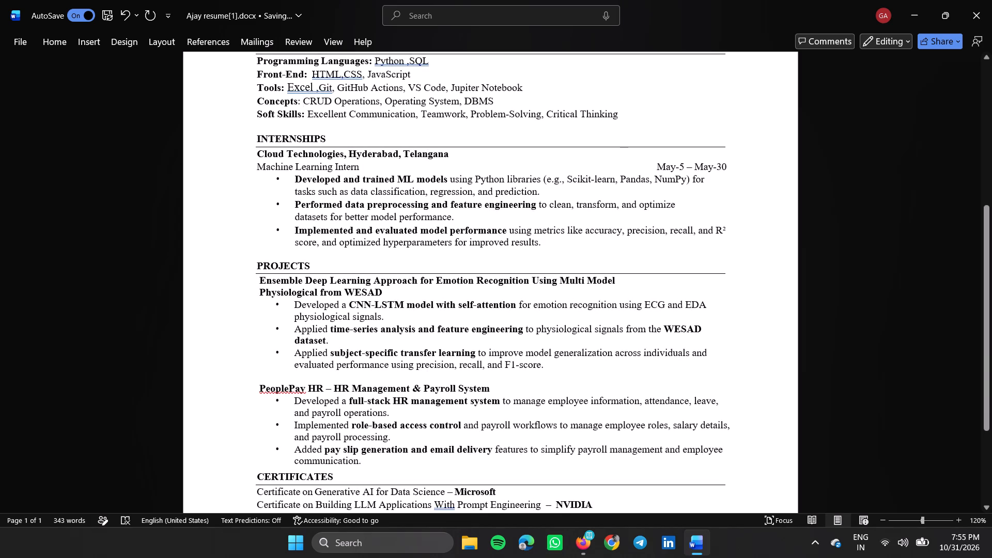
scroll(535, 283, "up", 1)
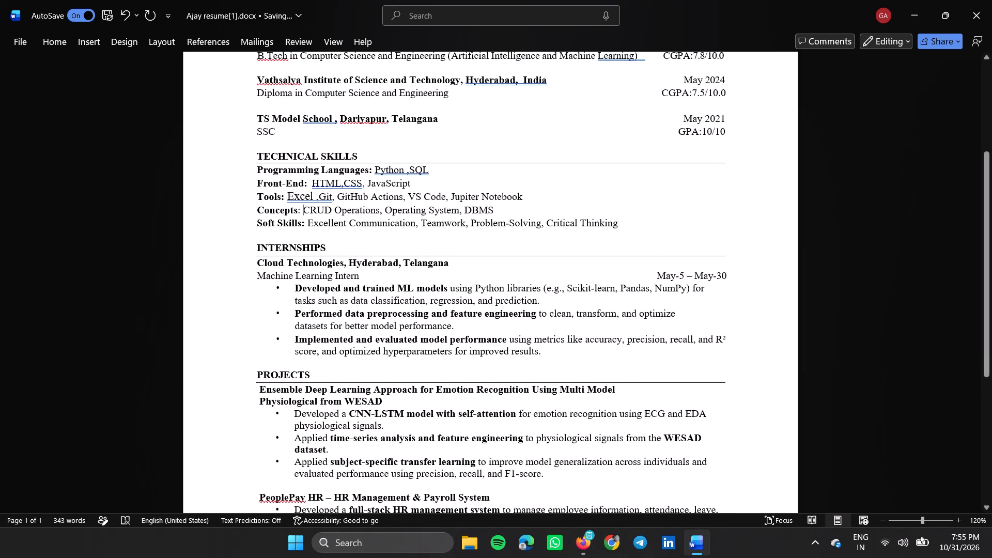
scroll(591, 257, "down", 4)
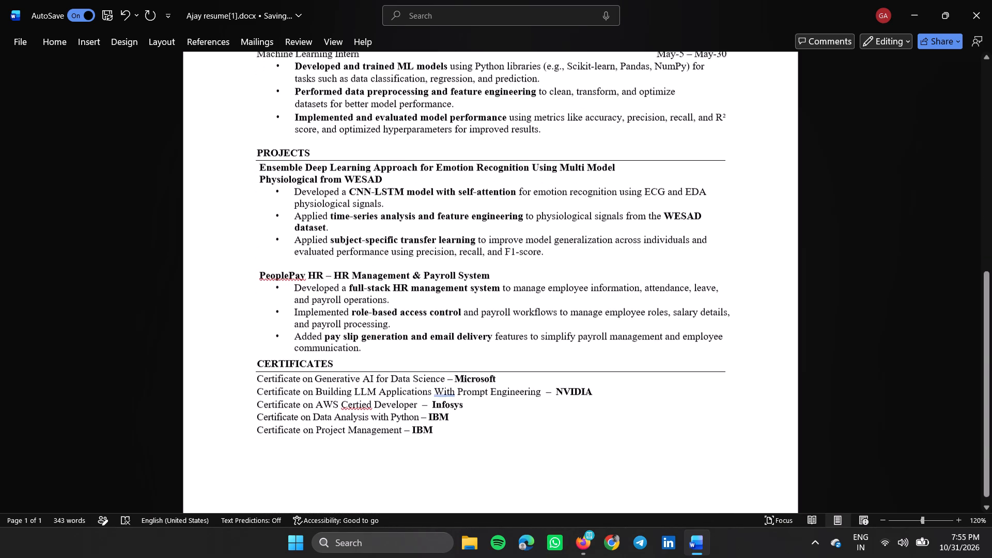
scroll(591, 257, "down", 1)
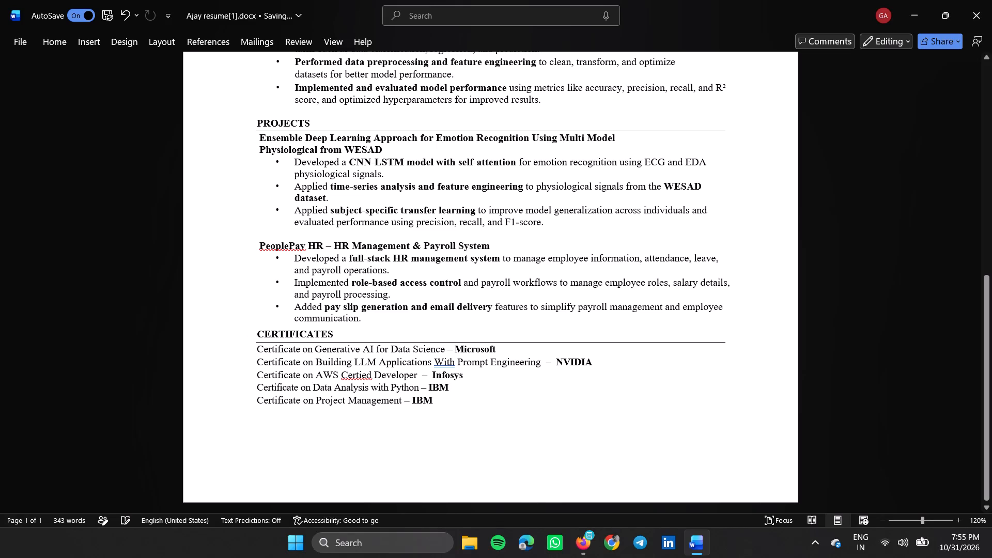
left_click(485, 379)
key("BackSpace")
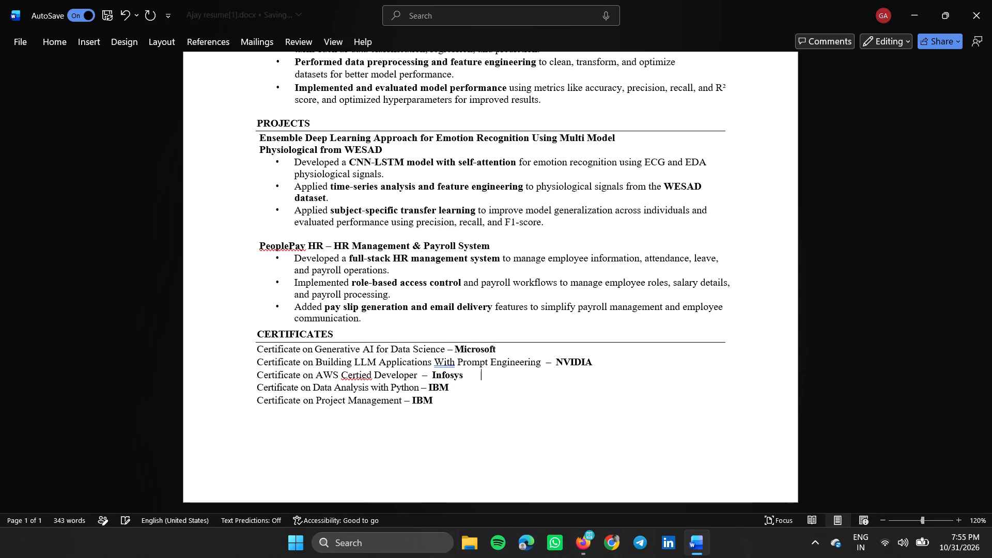
key("BackSpace")
key("BackSpace")
key("BackSpace")
key("BackSpace")
key("BackSpace")
key("BackSpace")
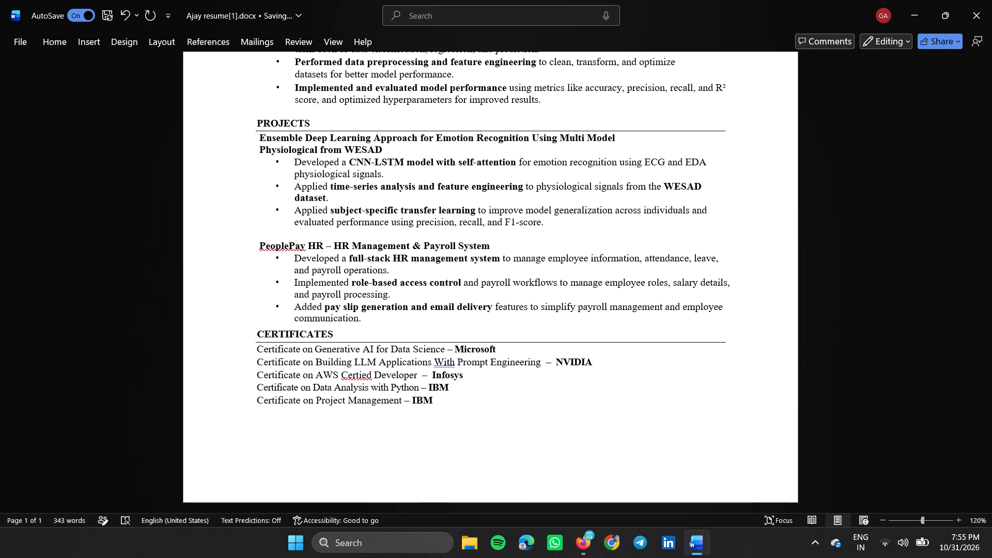
type("Spring Bora")
key("BackSpace")
key("BackSpace")
type("ard")
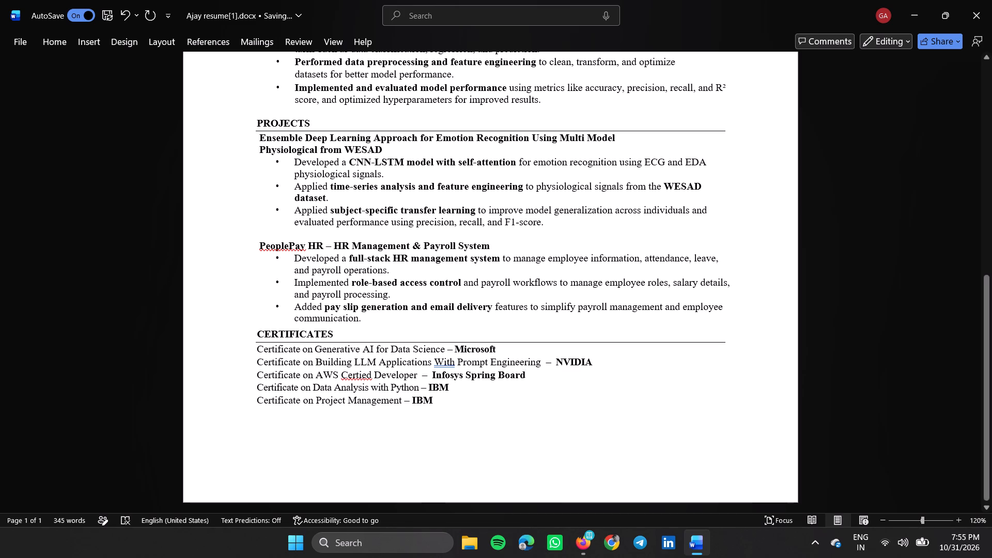
key("BackSpace")
key("BackSpace")
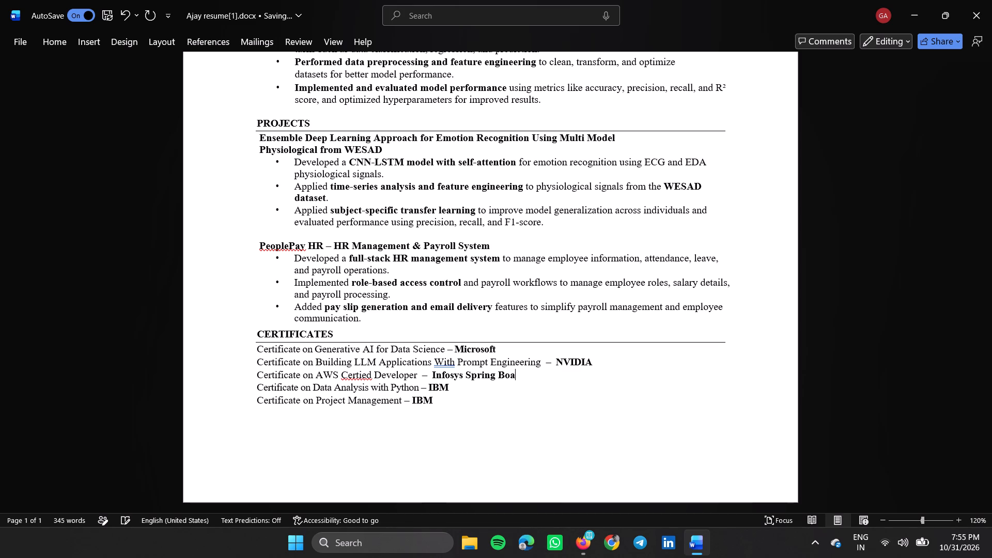
key("BackSpace")
key("BackSpace")
key("BackSpace")
key("BackSpace")
type("board")
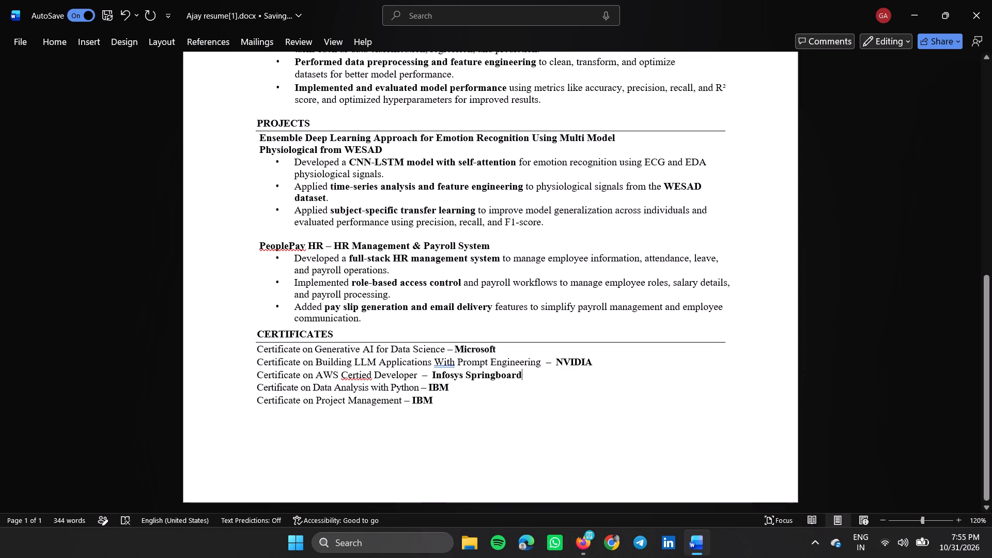
Remove some trailing spaces after IBM on the Project Management certificate line.
left_click(468, 397)
key("BackSpace")
key("BackSpace")
key("BackSpace")
key("BackSpace")
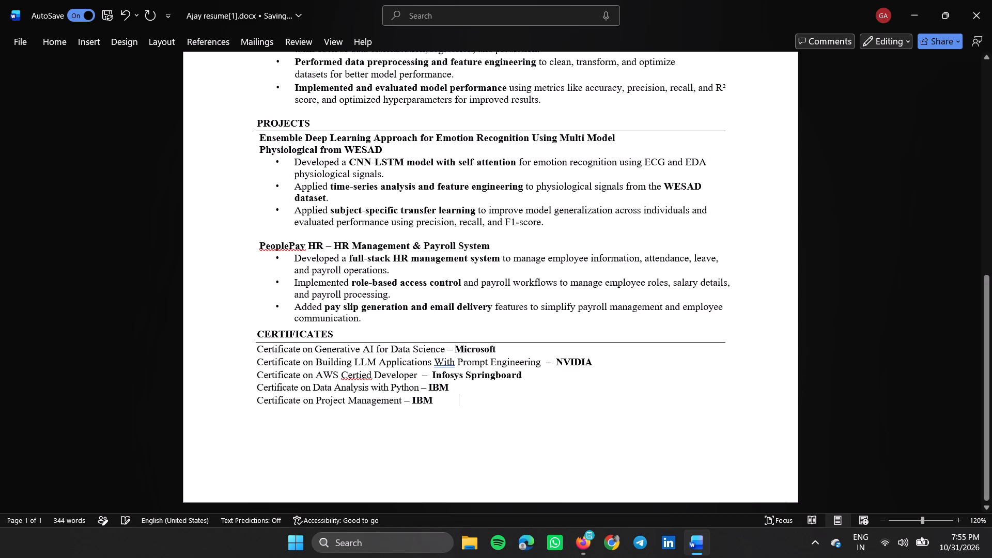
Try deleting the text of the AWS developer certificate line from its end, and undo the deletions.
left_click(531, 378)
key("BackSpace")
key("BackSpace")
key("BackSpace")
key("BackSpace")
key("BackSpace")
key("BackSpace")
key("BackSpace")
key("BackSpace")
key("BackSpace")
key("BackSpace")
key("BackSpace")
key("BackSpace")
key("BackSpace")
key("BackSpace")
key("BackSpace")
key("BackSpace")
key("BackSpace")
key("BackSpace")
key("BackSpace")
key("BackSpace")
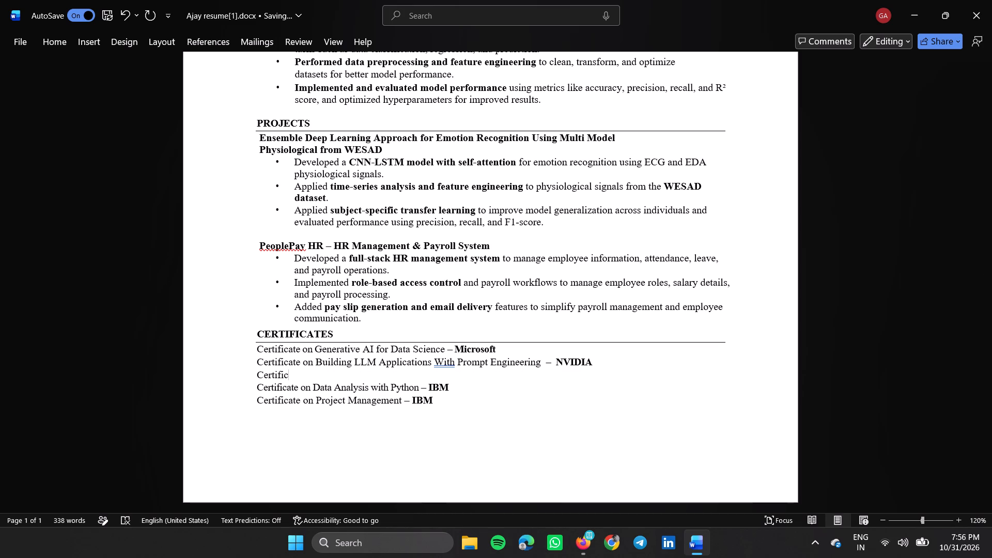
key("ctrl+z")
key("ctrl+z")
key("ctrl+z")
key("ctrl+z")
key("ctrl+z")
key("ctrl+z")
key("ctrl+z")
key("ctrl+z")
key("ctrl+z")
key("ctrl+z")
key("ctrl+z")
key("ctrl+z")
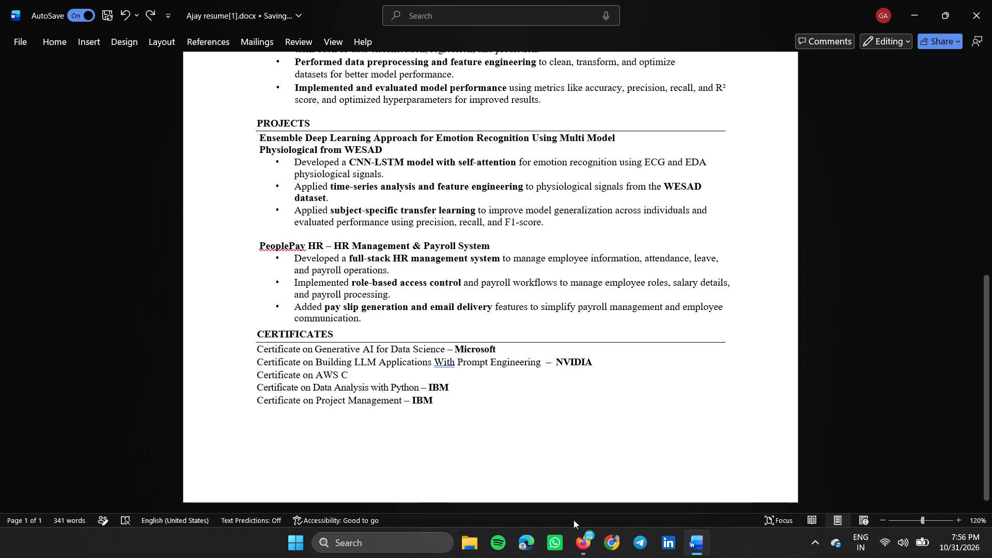
In File Explorer, search the IARE folder for "ce", open the CERTIFICATES folder and go into its infosys springboard subfolder.
left_click(483, 538)
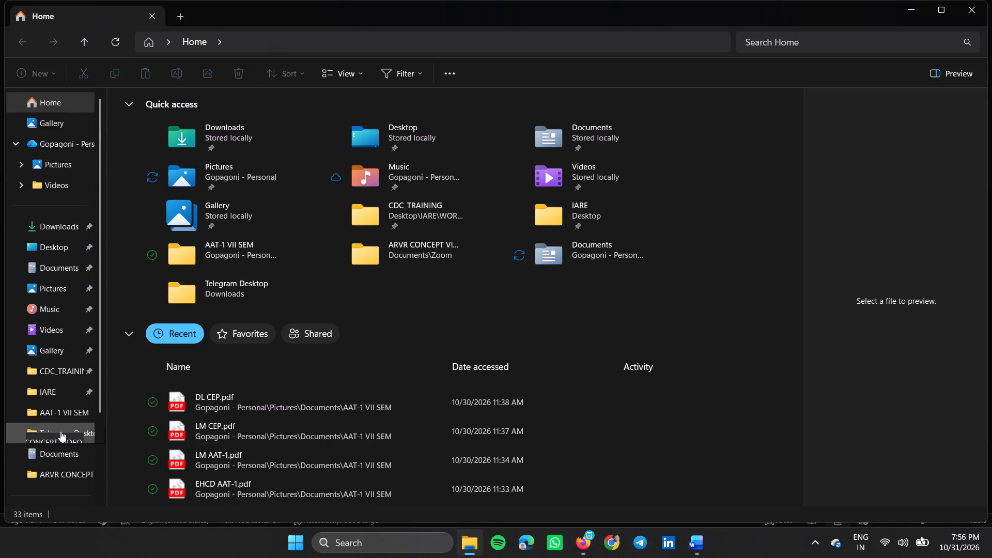
scroll(60, 431, "down", 1)
left_click(57, 353)
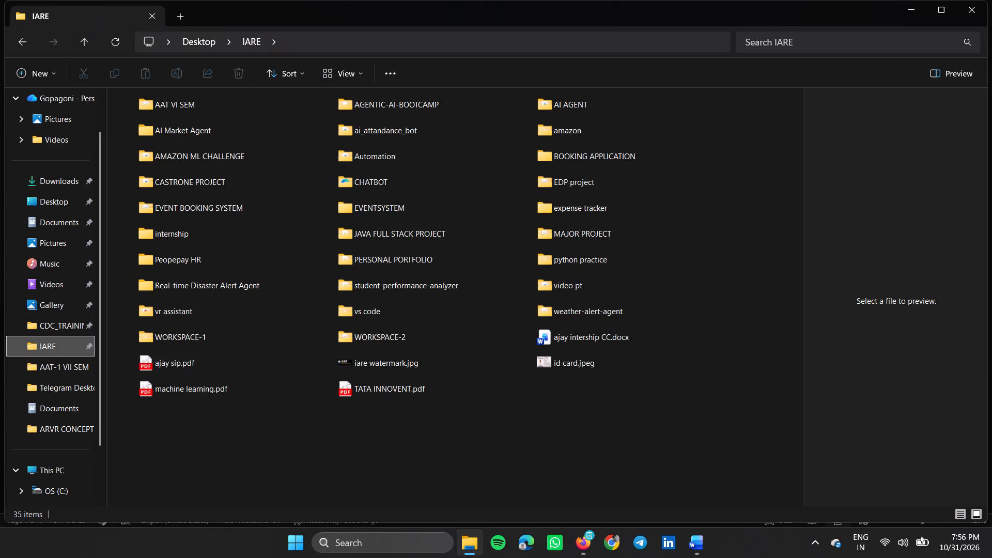
left_click(789, 48)
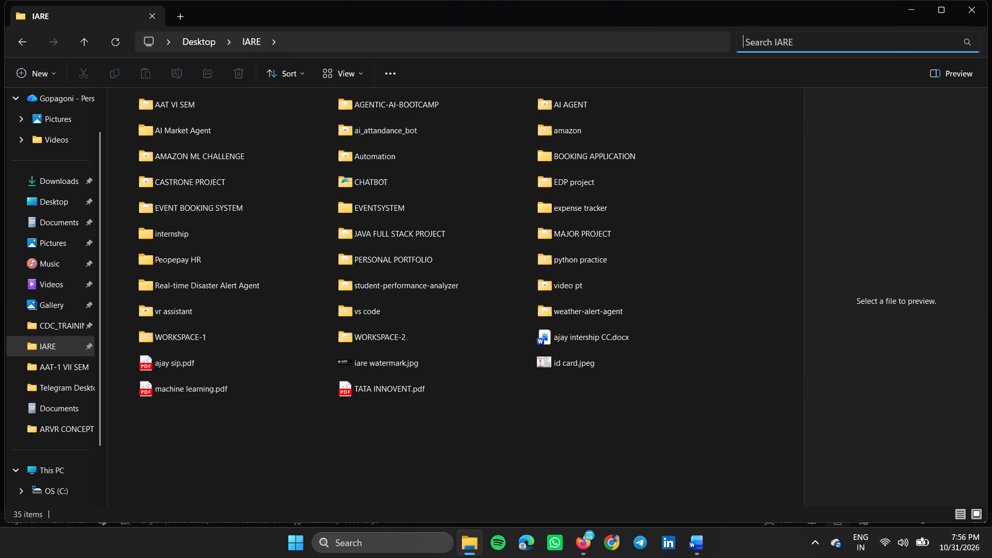
type("ce")
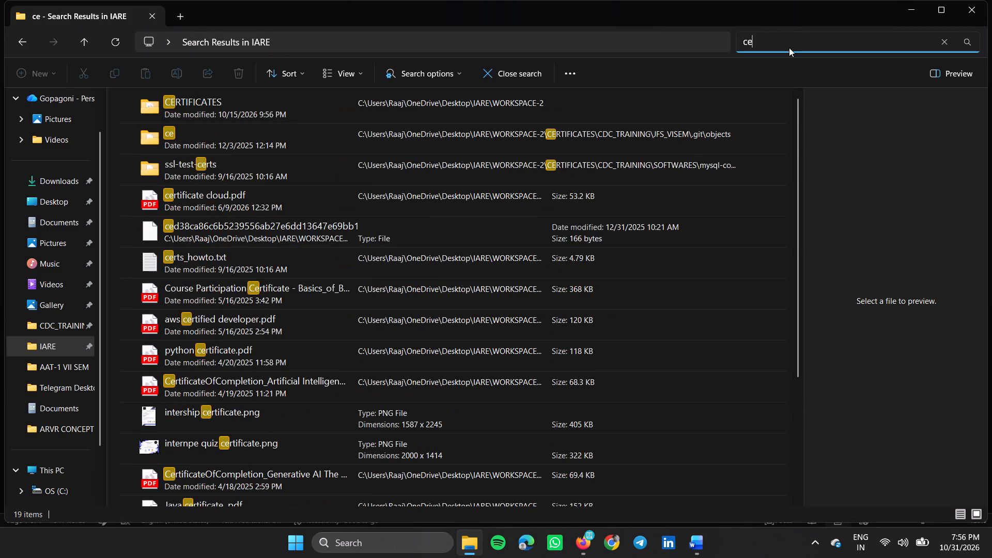
double_click(354, 117)
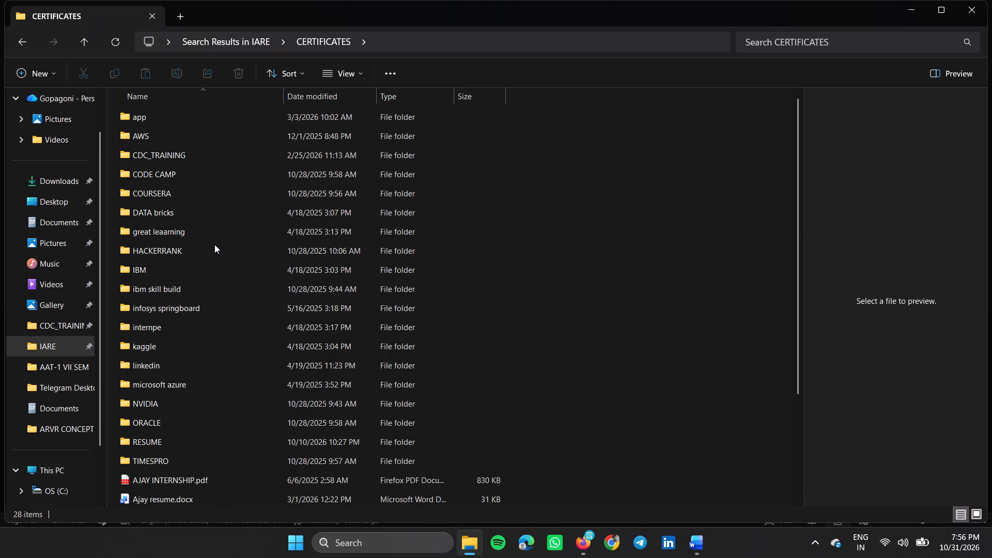
scroll(214, 244, "down", 1)
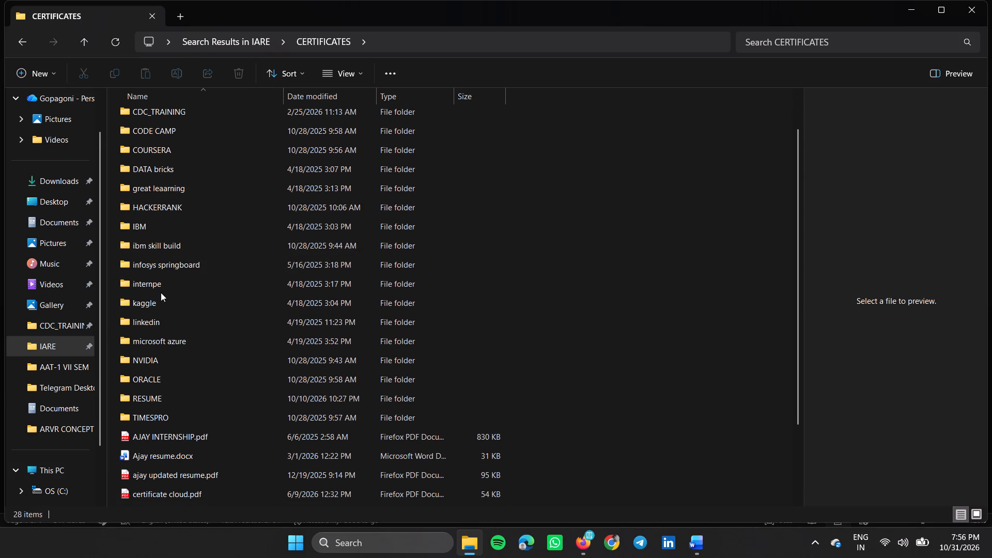
double_click(208, 259)
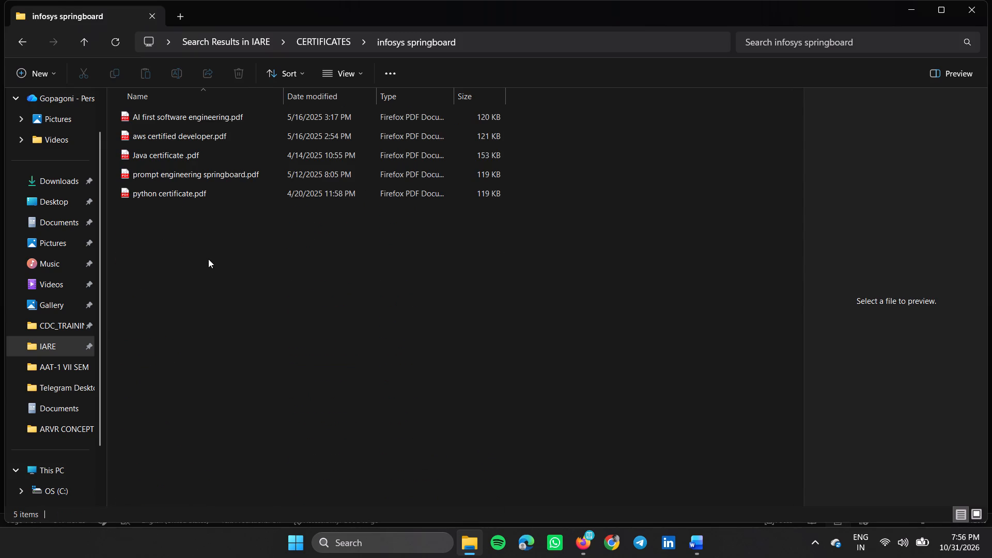
Open the AI first software engineering and python certificate PDFs to check their course titles and issuer, and return to the Word resume.
double_click(277, 124)
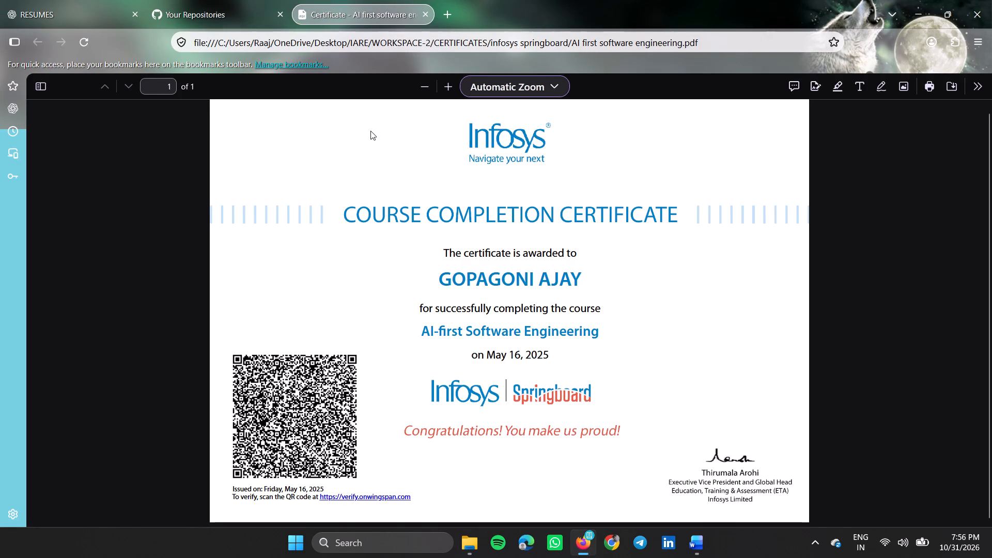
scroll(372, 134, "down", 1)
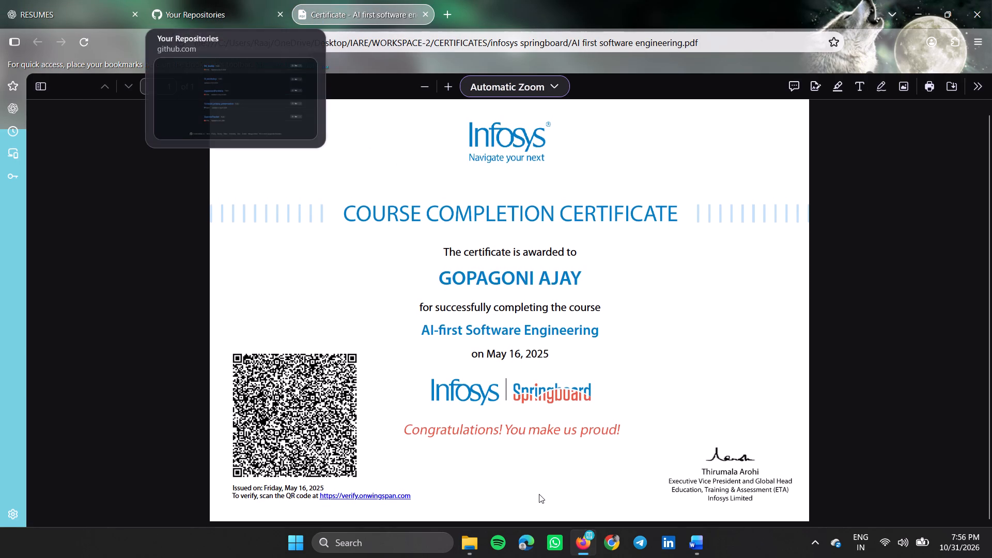
key("alt+Tab")
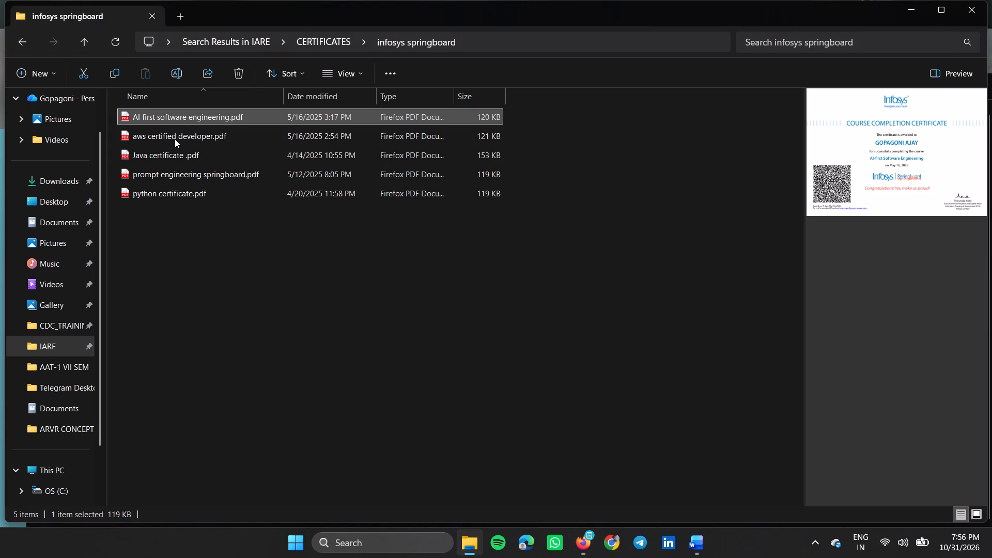
double_click(171, 193)
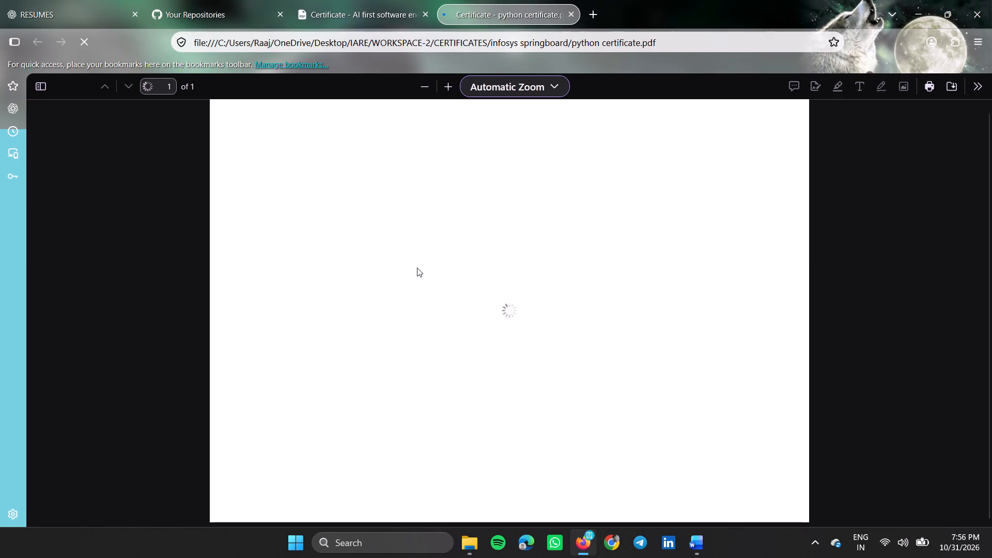
scroll(417, 268, "down", 1)
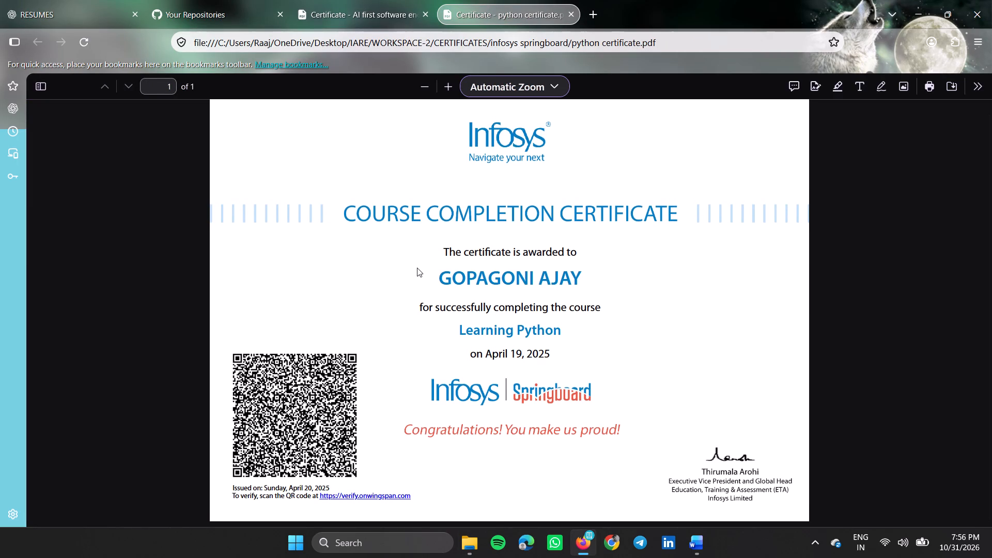
key("alt+Tab")
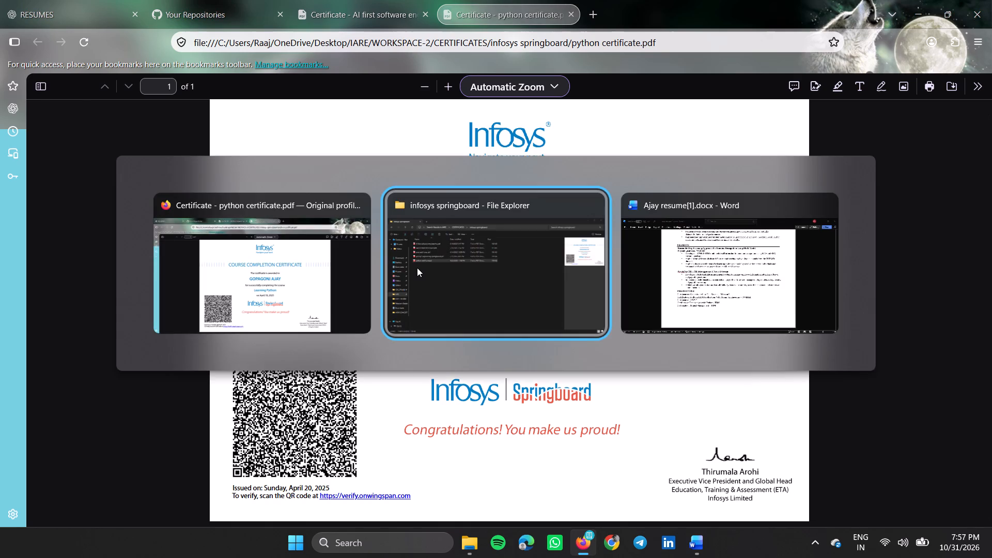
key("alt+Tab")
key("alt+Tab")
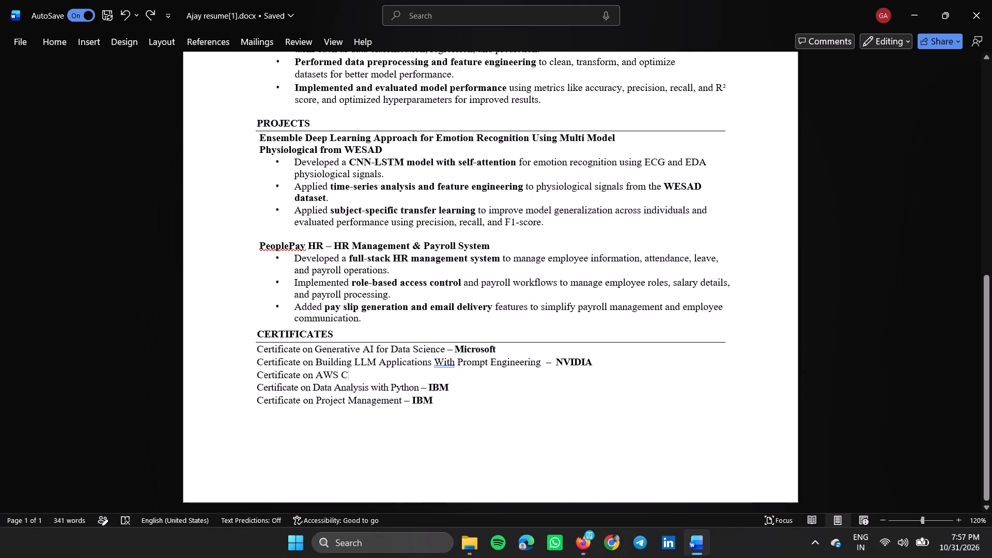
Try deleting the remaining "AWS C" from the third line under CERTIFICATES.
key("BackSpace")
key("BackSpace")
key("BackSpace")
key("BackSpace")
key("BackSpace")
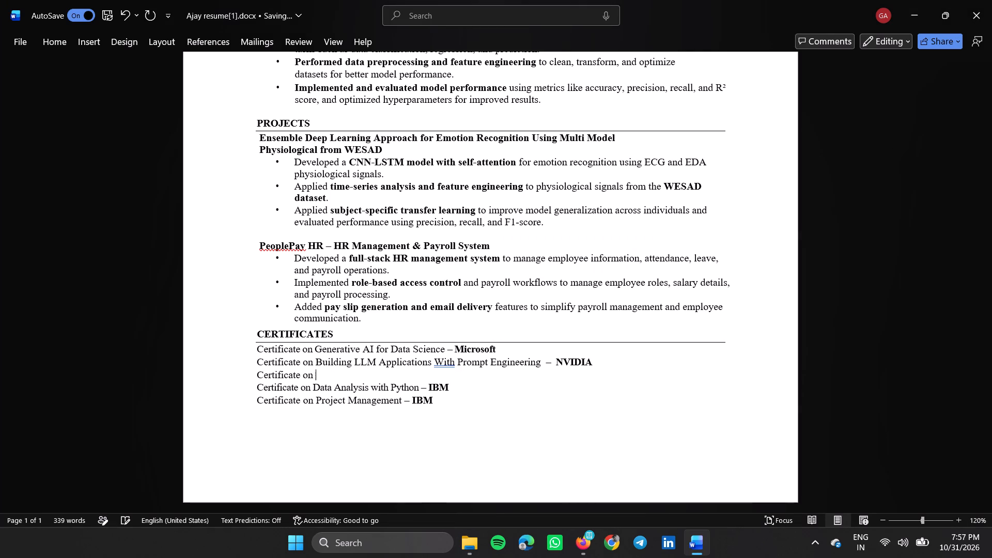
Undo the deletions on the AWS certificate line back to "Certificate on AWS Certied Developer – Infosys Springboard".
key("ctrl+z")
key("ctrl+z")
key("ctrl+z")
key("ctrl+z")
key("ctrl+z")
key("ctrl+z")
key("ctrl+z")
key("ctrl+z")
key("ctrl+z")
key("ctrl+z")
key("ctrl+z")
key("ctrl+z")
key("ctrl+z")
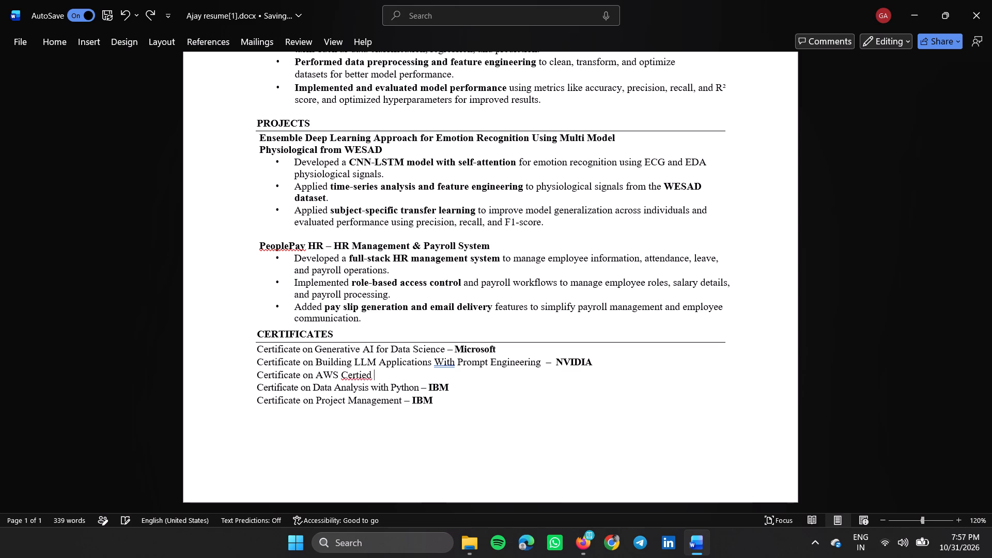
key("ctrl+z")
key("ctrl+z")
key("ctrl+z")
key("ctrl+z")
key("ctrl+z")
key("ctrl+z")
key("ctrl+z")
key("ctrl+z")
key("ctrl+z")
key("ctrl+z")
key("ctrl+z")
key("ctrl+z")
key("ctrl+z")
key("ctrl+z")
key("ctrl+z")
key("ctrl+z")
key("ctrl+z")
key("ctrl+z")
key("ctrl+z")
key("ctrl+z")
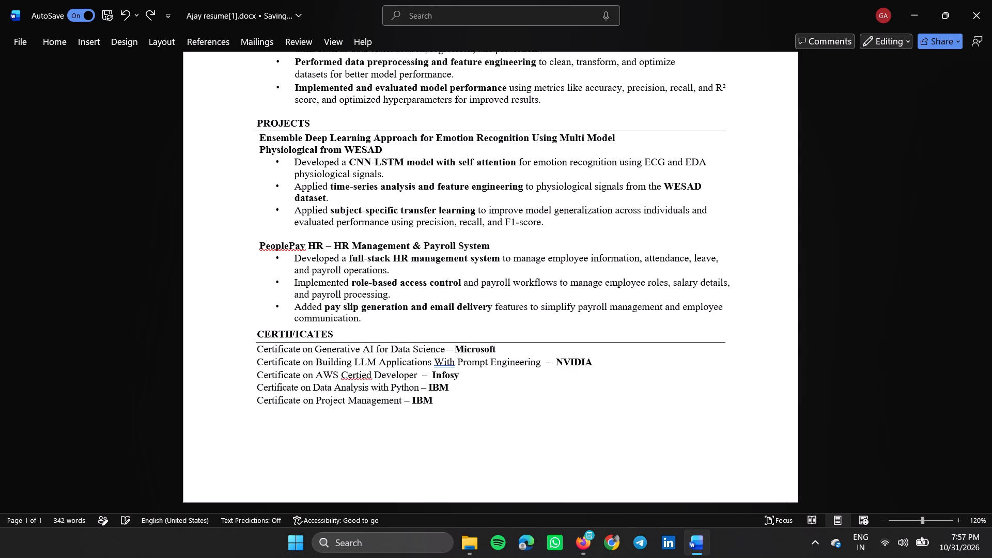
key("ctrl+z")
key("ctrl+z")
key("ctrl+z")
key("ctrl+z")
key("ctrl+z")
key("ctrl+z")
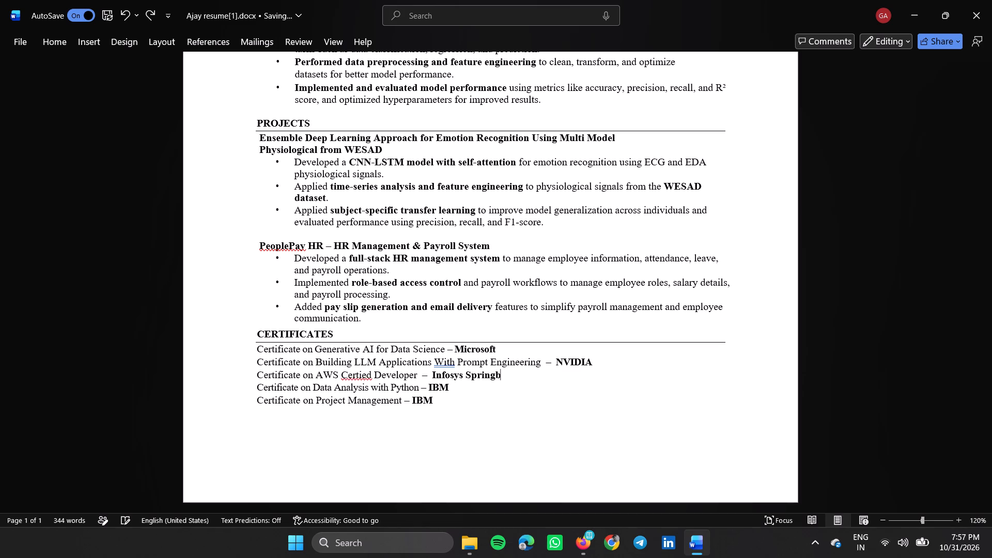
key("ctrl+z")
key("ctrl+z")
key("ctrl+z")
key("ctrl+z")
key("ctrl+z")
key("ctrl+z")
key("ctrl+z")
key("ctrl+z")
key("ctrl+z")
key("ctrl+z")
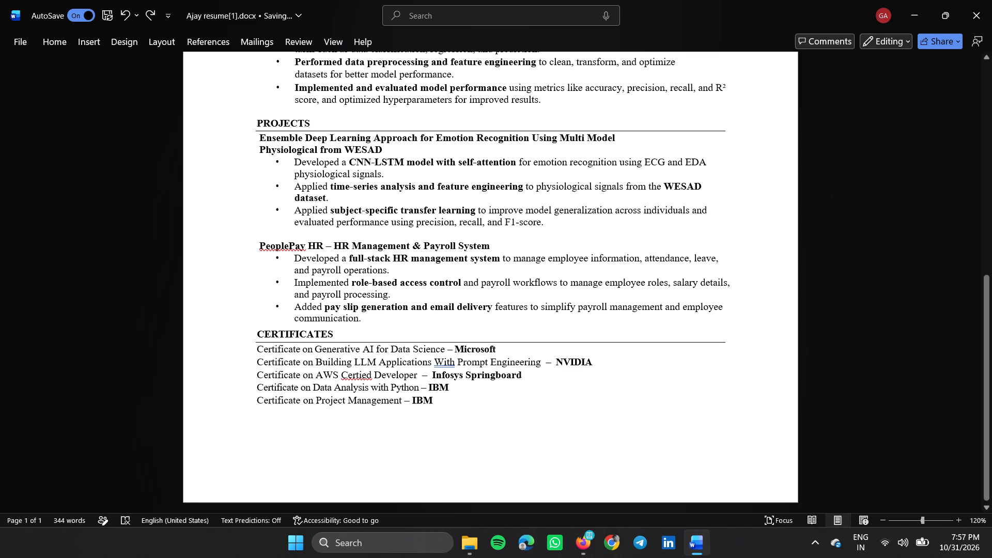
Replace "AWS Certied Developer" with "Python" on the Infosys Springboard certificate line, keeping the issuer.
left_click(413, 379)
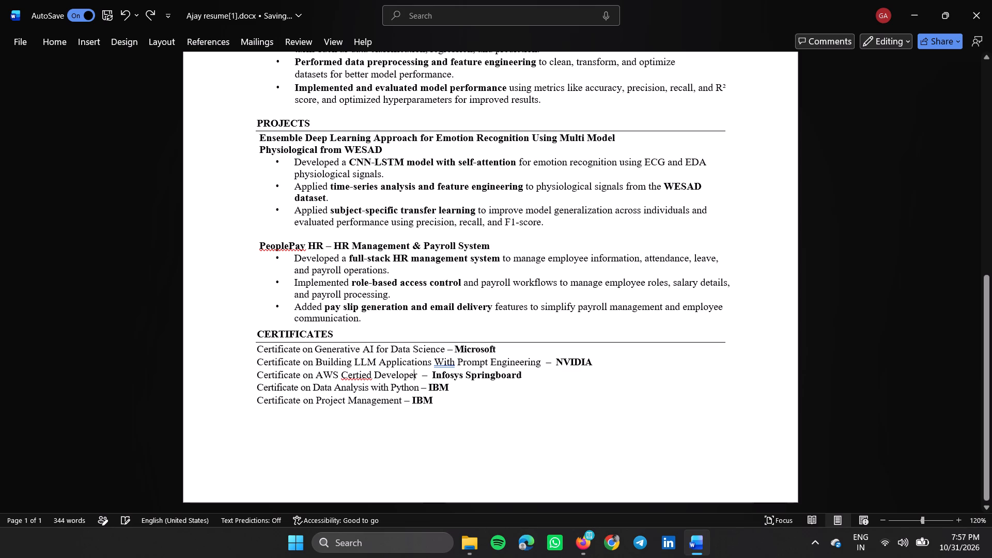
key("Right")
key("BackSpace")
key("BackSpace")
key("BackSpace")
key("BackSpace")
key("BackSpace")
key("BackSpace")
key("BackSpace")
key("BackSpace")
key("BackSpace")
key("BackSpace")
key("BackSpace")
key("BackSpace")
key("BackSpace")
key("BackSpace")
key("BackSpace")
key("BackSpace")
key("BackSpace")
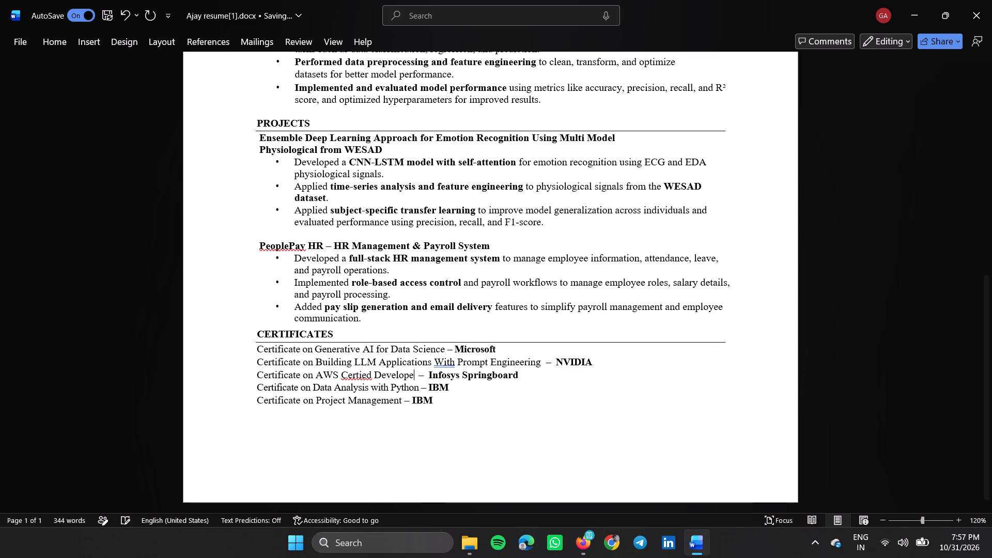
key("BackSpace")
key("BackSpace")
key("BackSpace")
key("BackSpace")
type("Pytho")
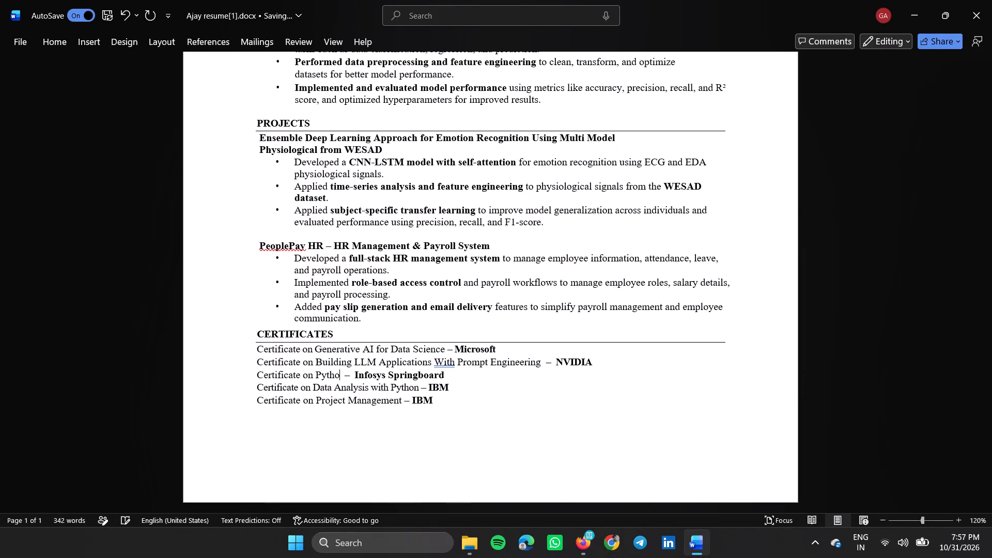
key("n")
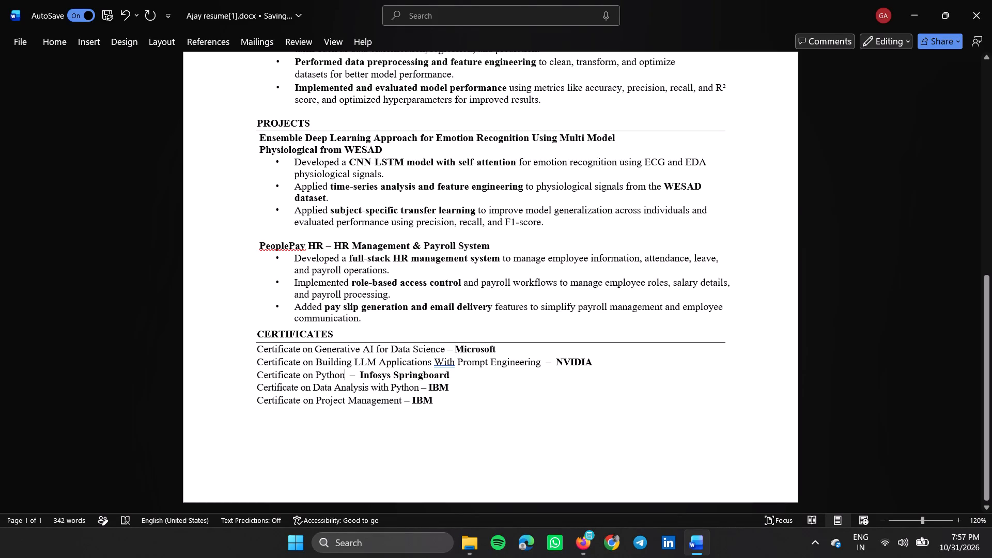
Insert "Learning" before "Python" so the Infosys Springboard entry reads "Certificate on Learning Python".
left_click(317, 377)
type("LEaring")
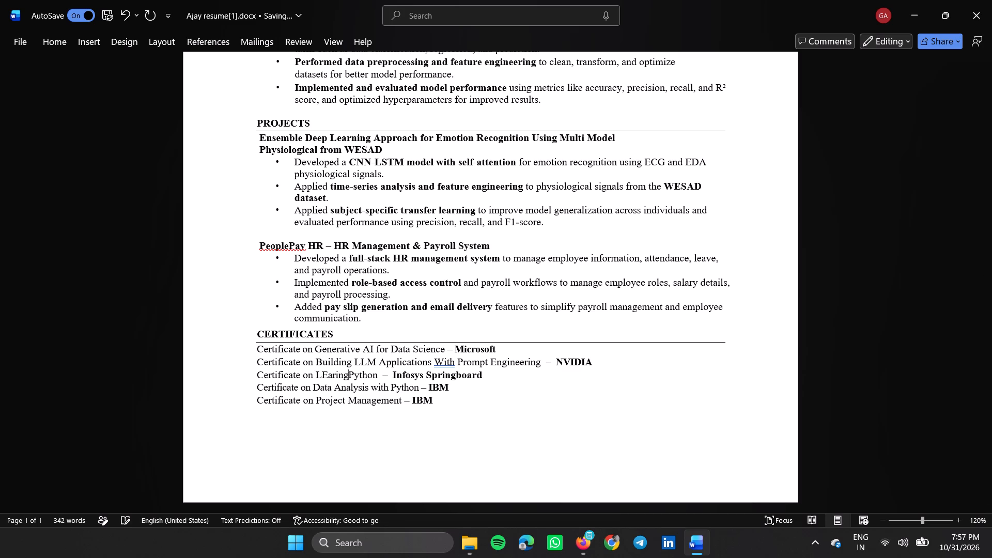
key("BackSpace")
key("BackSpace")
key("BackSpace")
key("BackSpace")
key("BackSpace")
key("BackSpace")
type("earnng")
key("space")
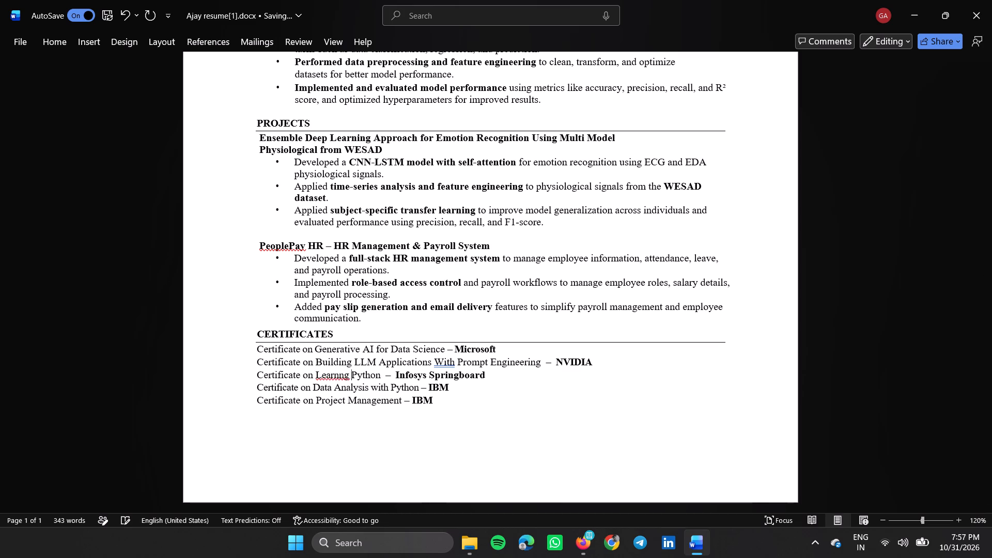
key("BackSpace")
key("BackSpace")
key("BackSpace")
key("BackSpace")
type("ning")
key("space")
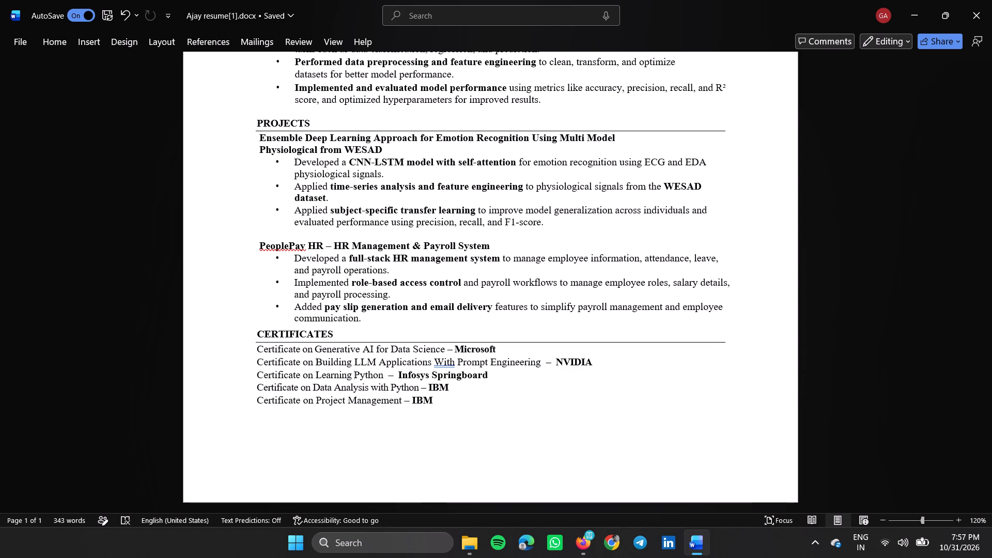
Recheck the python certificate in Firefox, and shorten the issuer on the resume's Learning Python line to "Infosys" by deleting "Springboard".
left_click(494, 373)
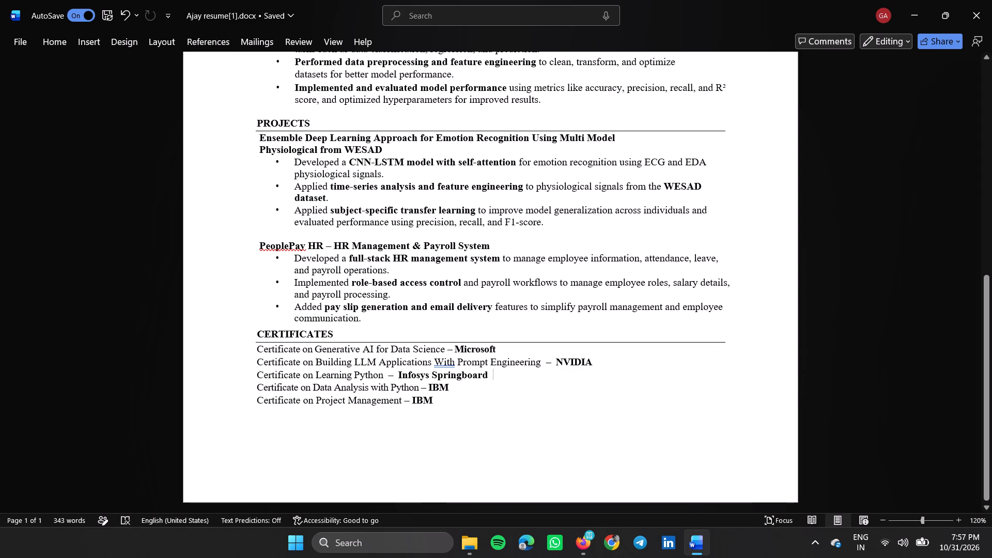
key("alt+Tab")
key("alt+Tab")
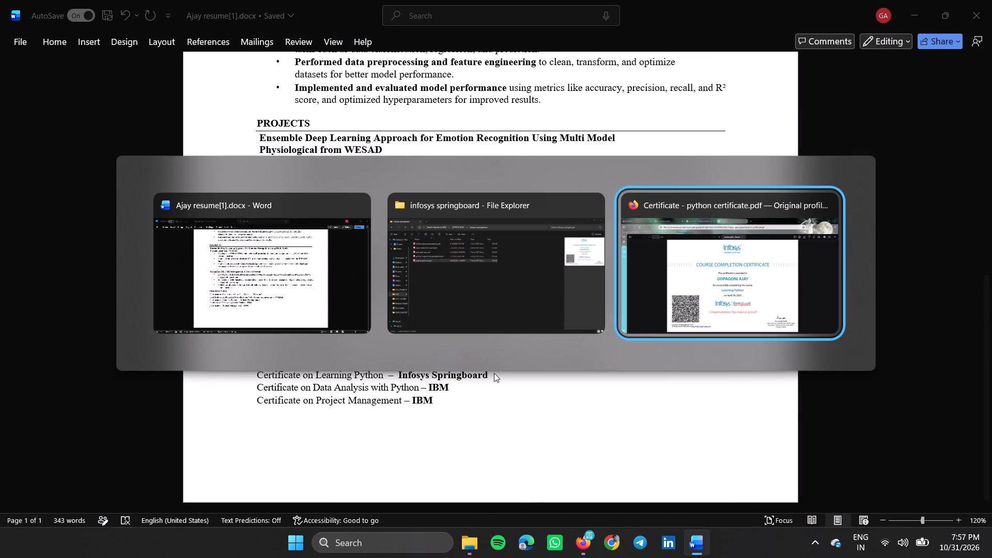
scroll(534, 304, "up", 2)
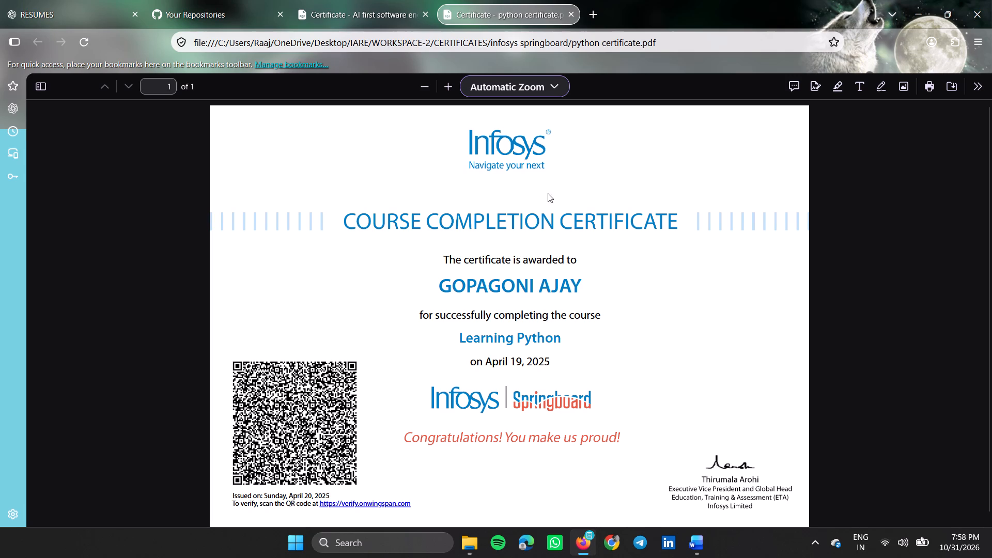
key("alt+Tab")
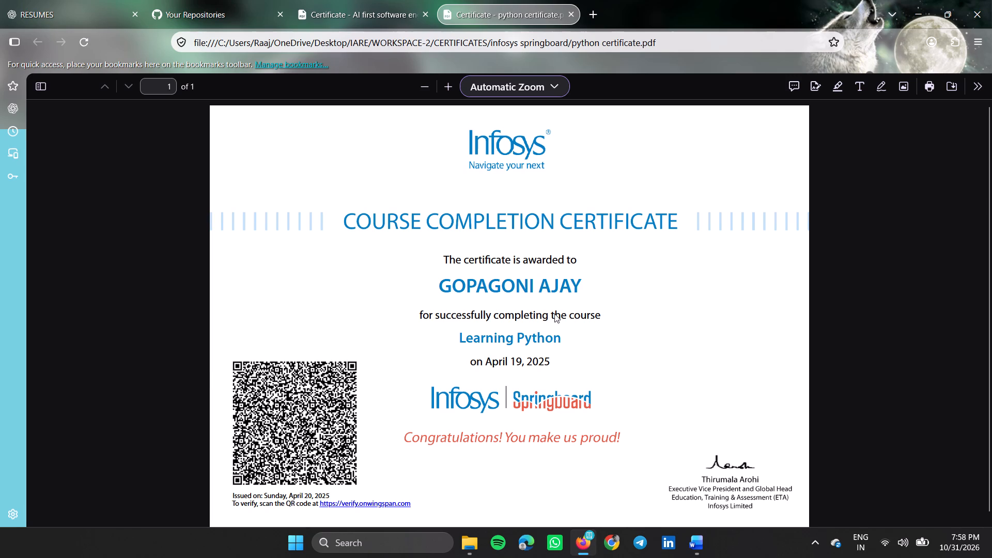
key("BackSpace")
key("BackSpace")
key("BackSpace")
key("BackSpace")
key("BackSpace")
key("BackSpace")
key("BackSpace")
key("BackSpace")
key("BackSpace")
key("BackSpace")
key("BackSpace")
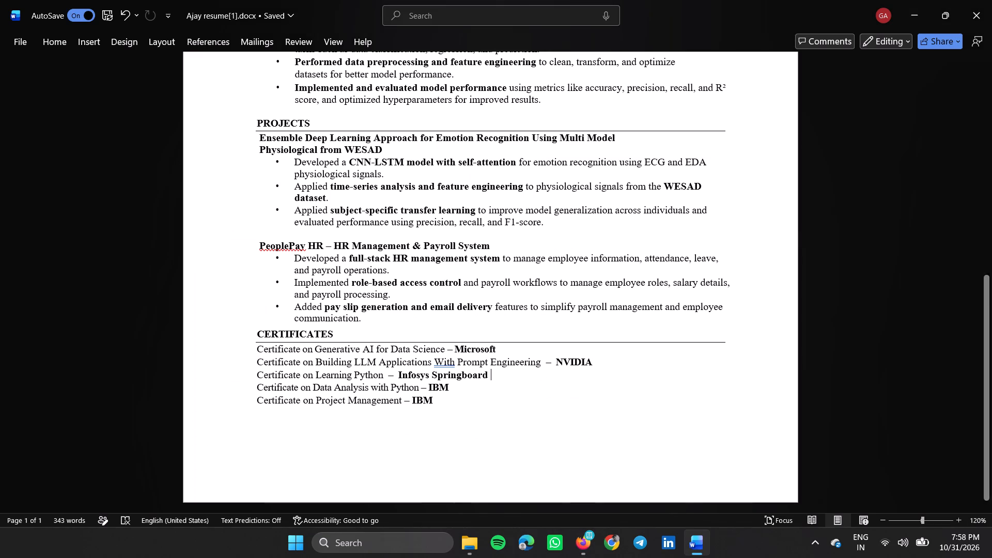
key("BackSpace")
key("BackSpace")
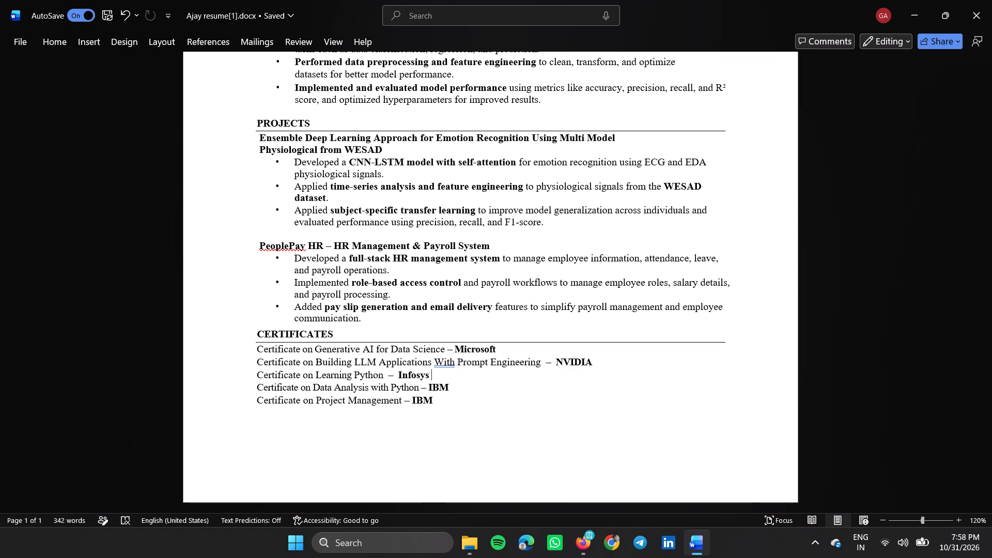
Review the whole resume from the professional summary to the certificates, checking the edited content and the spacing between sections.
scroll(522, 345, "up", 1)
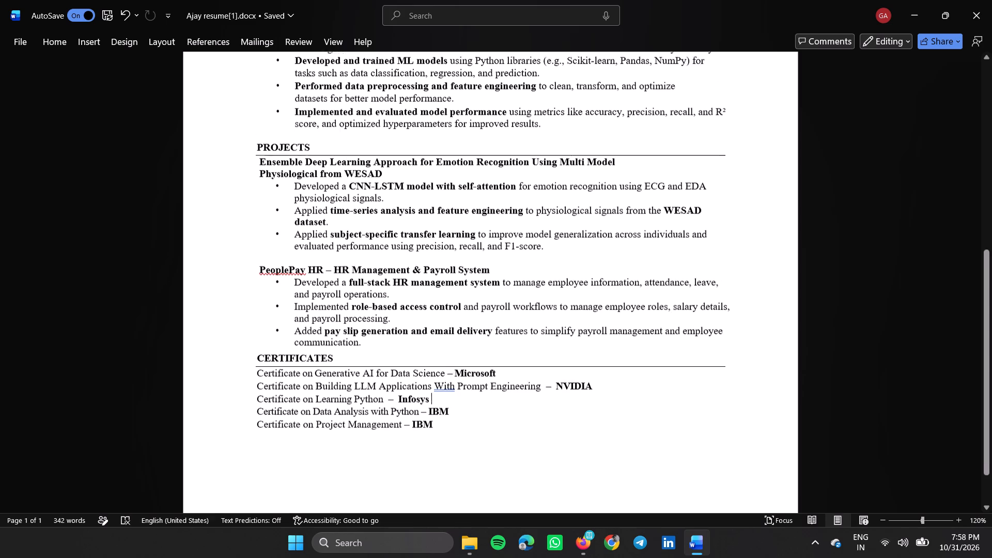
scroll(522, 345, "up", 1)
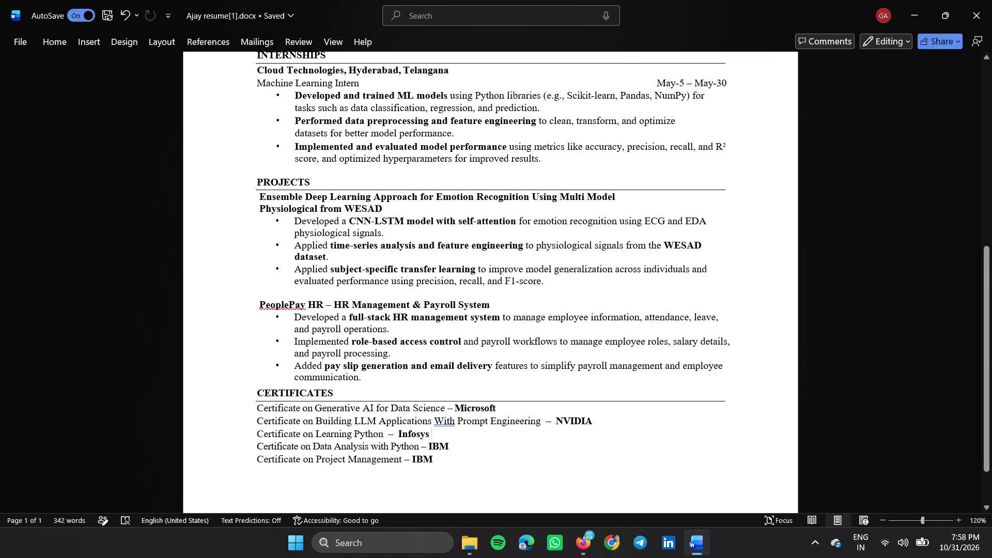
scroll(522, 345, "up", 1)
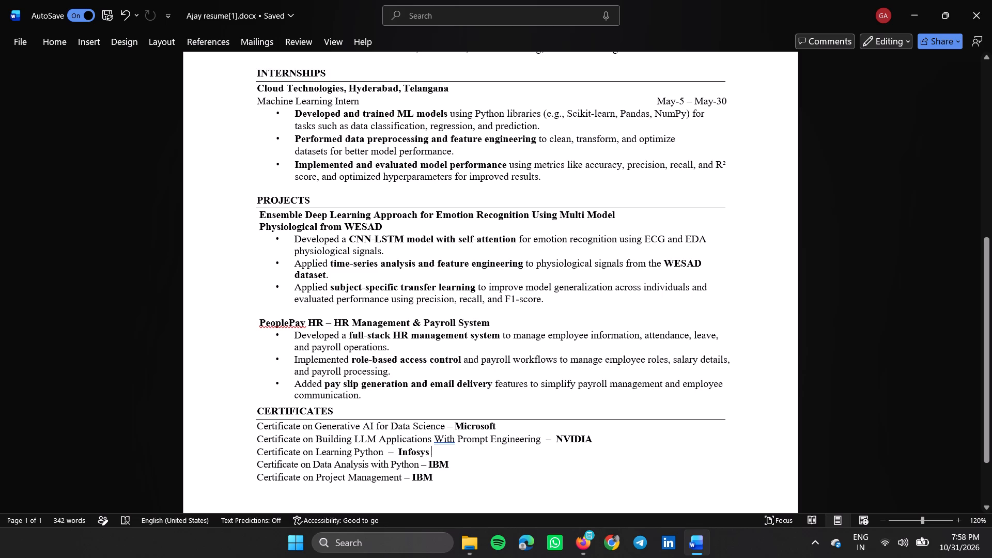
scroll(560, 301, "down", 1)
scroll(468, 357, "down", 1)
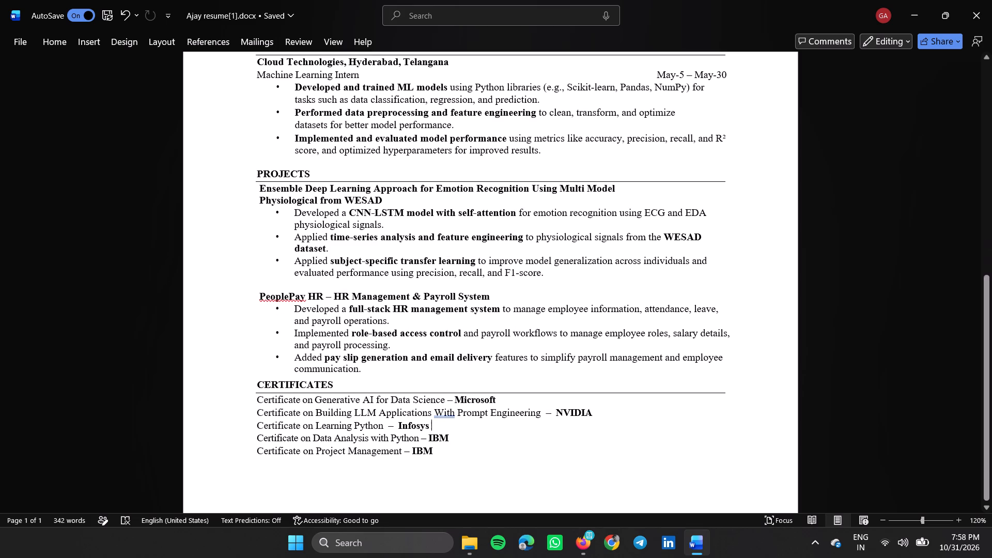
scroll(468, 357, "down", 1)
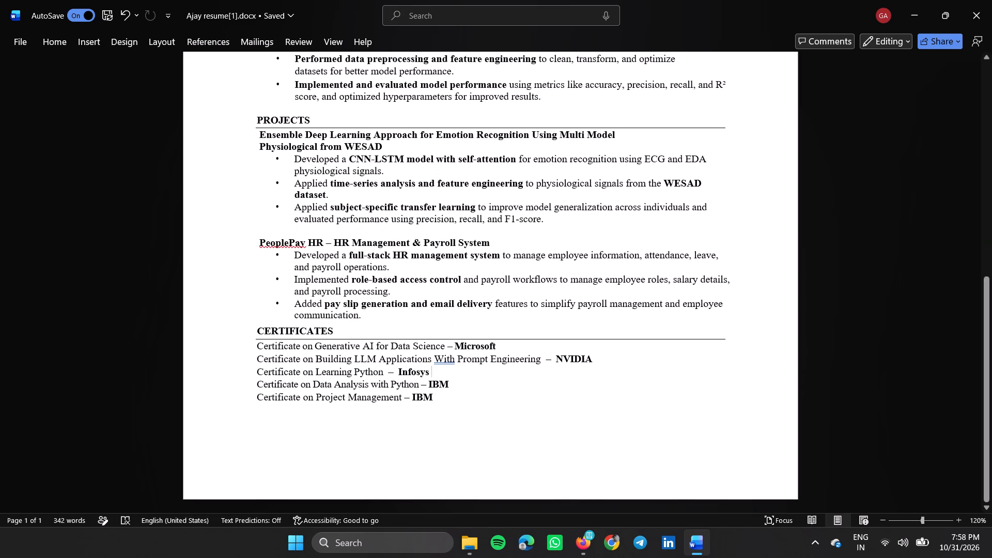
scroll(469, 365, "up", 3)
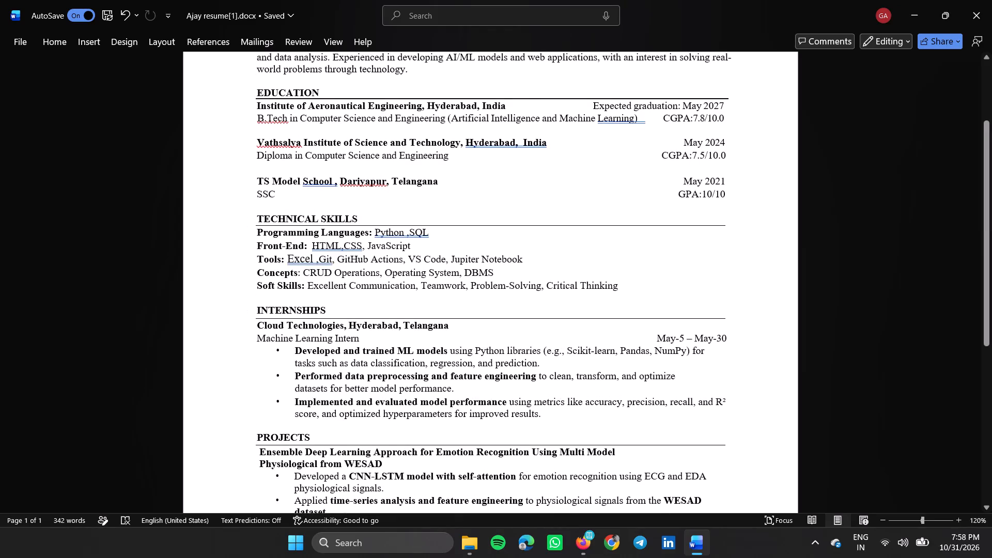
scroll(365, 129, "up", 1)
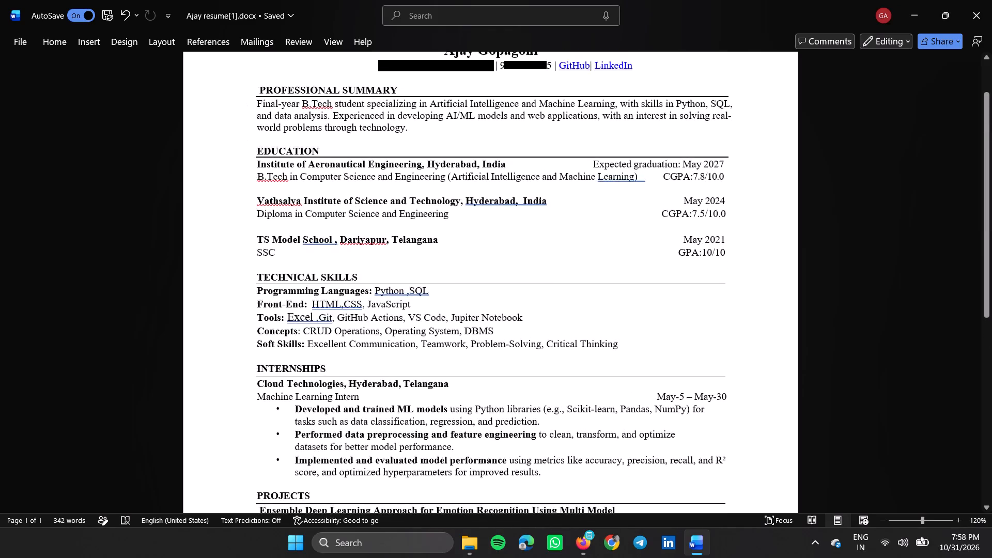
scroll(567, 206, "up", 2)
scroll(567, 206, "down", 4)
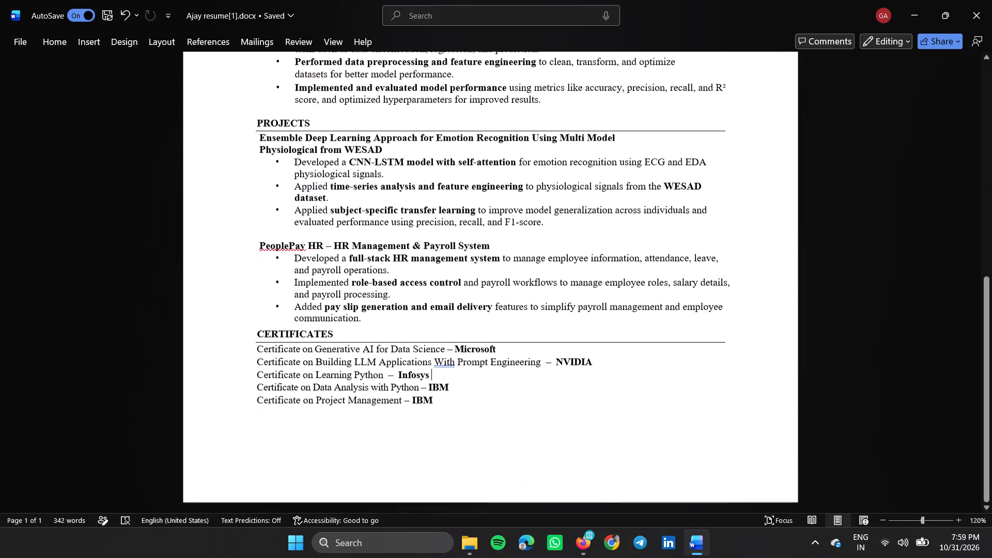
scroll(567, 206, "down", 1)
scroll(486, 308, "up", 5)
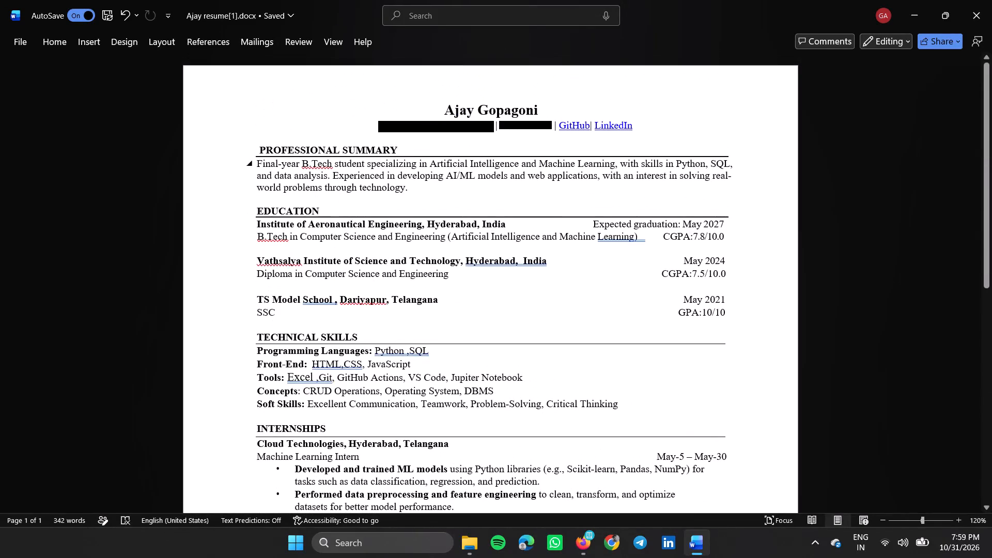
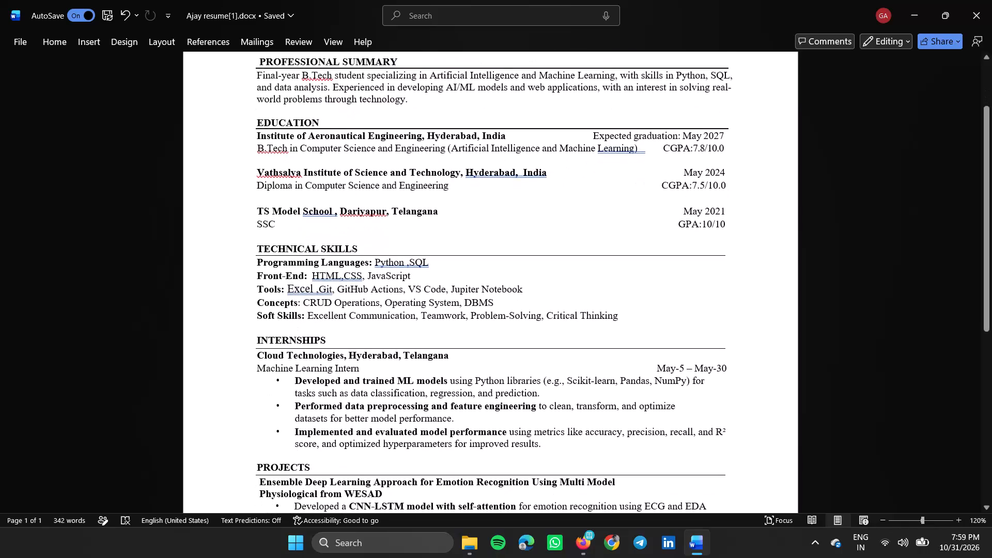
scroll(400, 190, "right", 1)
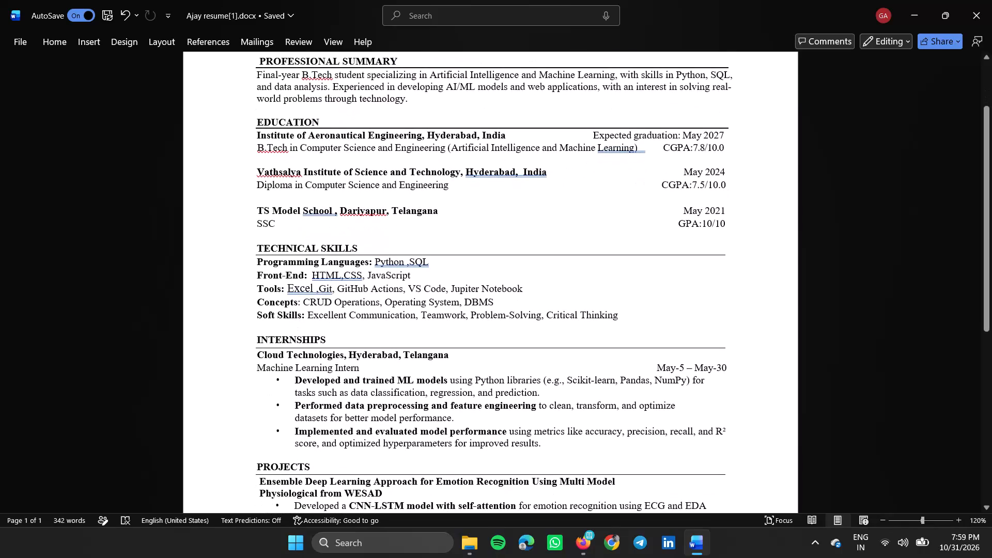
scroll(359, 274, "down", 1)
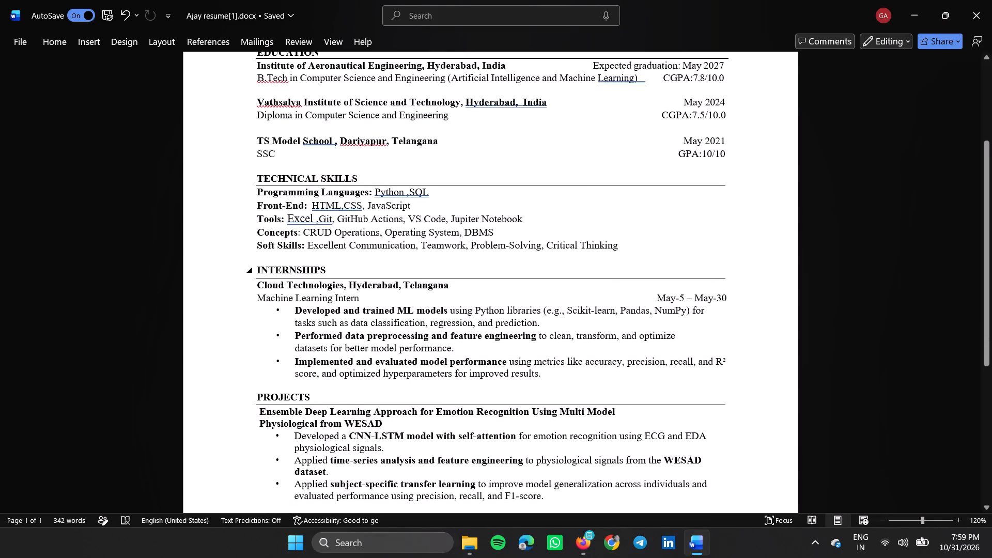
left_click(586, 548)
left_click(81, 0)
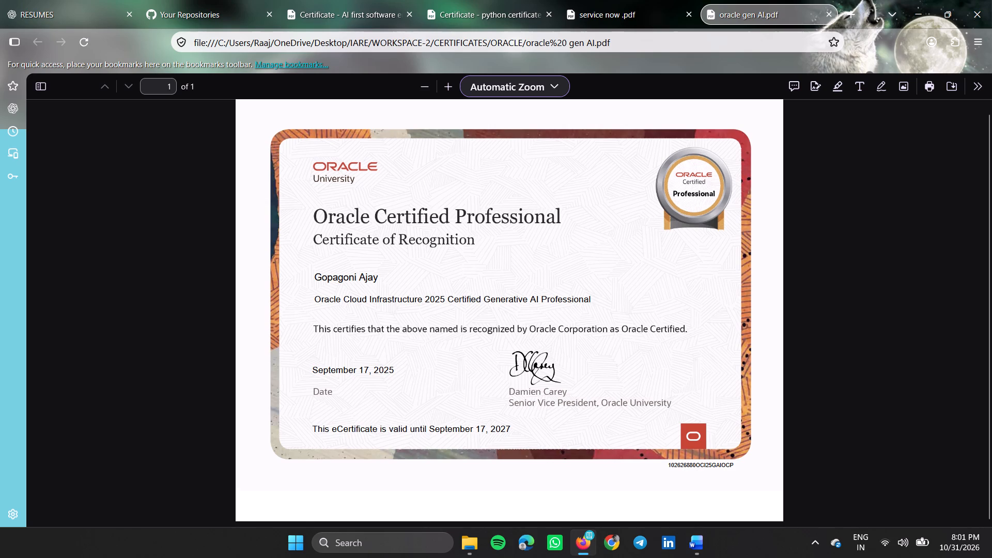
In the Word resume, shorten the first certificate entry's title to "Certificate on Generative AI" by deleting "for Data Science".
left_click(699, 551)
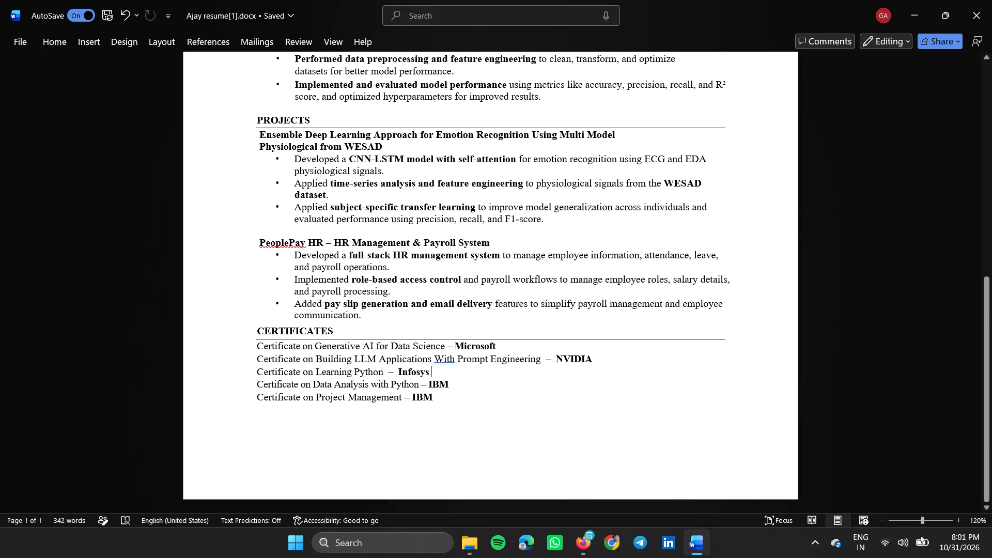
left_click(445, 348)
key("BackSpace")
key("BackSpace")
key("BackSpace")
key("BackSpace")
key("BackSpace")
key("BackSpace")
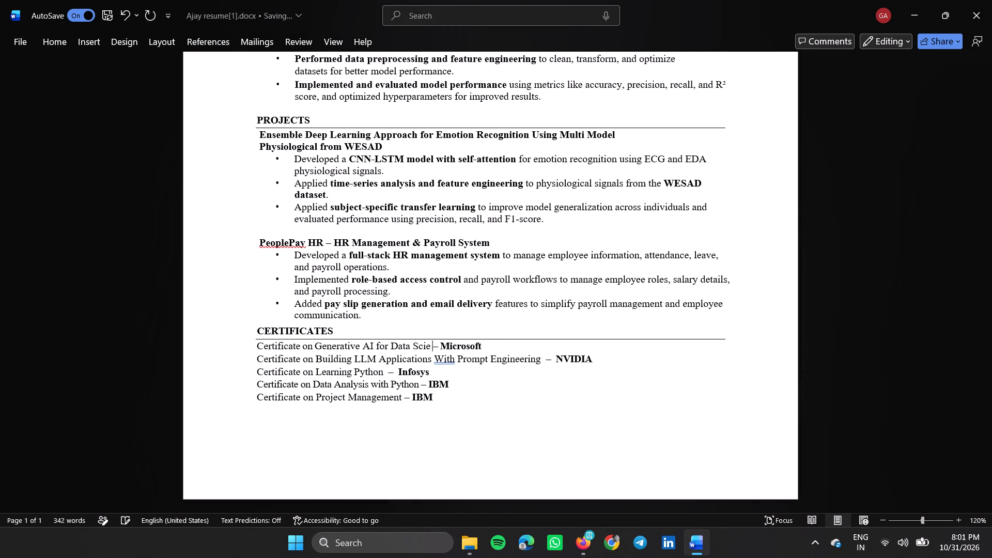
key("BackSpace")
key("BackSpace")
key("BackSpace")
key("BackSpace")
key("BackSpace")
key("BackSpace")
key("BackSpace")
key("BackSpace")
key("BackSpace")
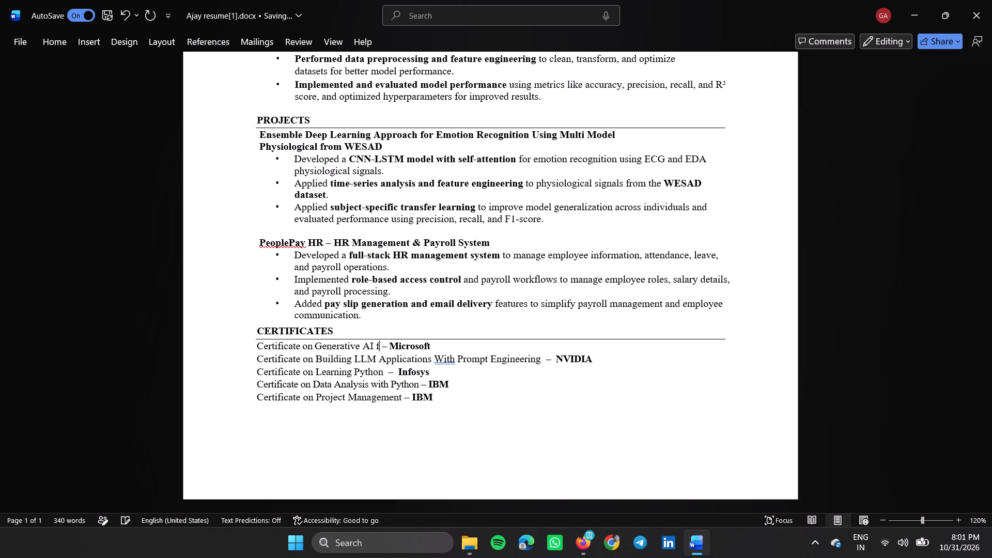
key("BackSpace")
Replace the Generative AI certificate's issuer "Microsoft" with "Oracle University" in the Word resume, checking the name against the Oracle certificate in Firefox.
left_click(448, 346)
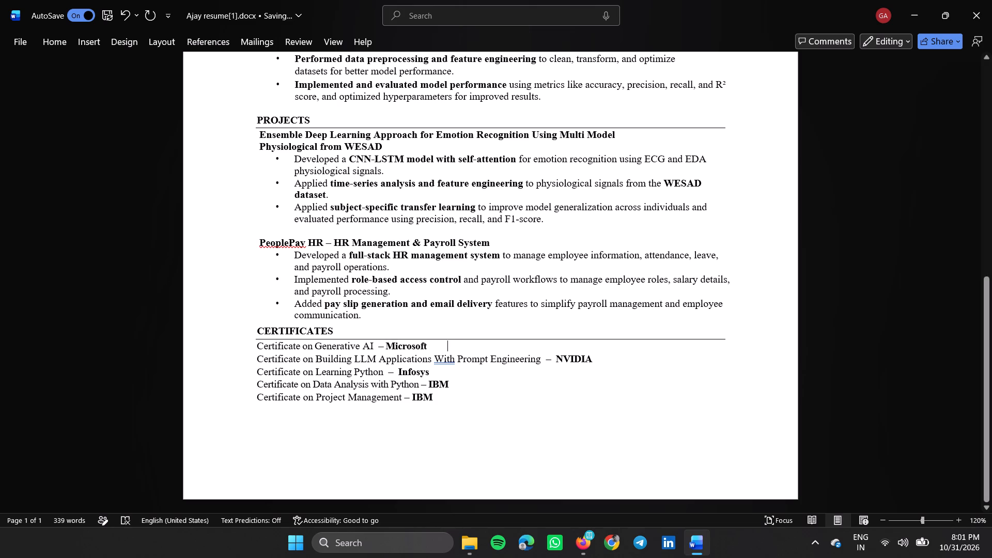
key("BackSpace")
key("BackSpace")
key("BackSpace")
key("BackSpace")
key("BackSpace")
key("BackSpace")
key("BackSpace")
key("BackSpace")
key("BackSpace")
key("BackSpace")
key("BackSpace")
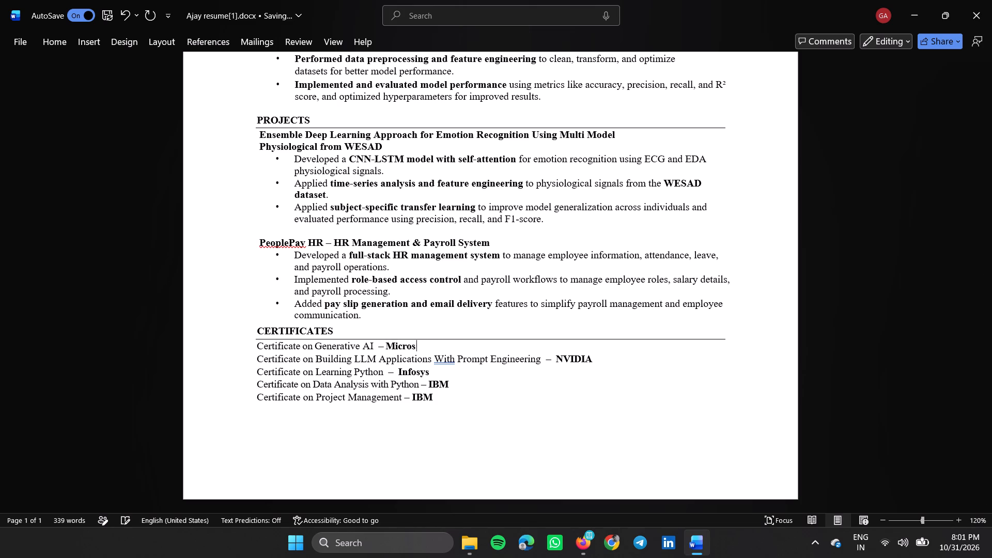
key("BackSpace")
key("BackSpace")
key("BackSpace")
key("BackSpace")
key("BackSpace")
key("BackSpace")
key("alt+Tab")
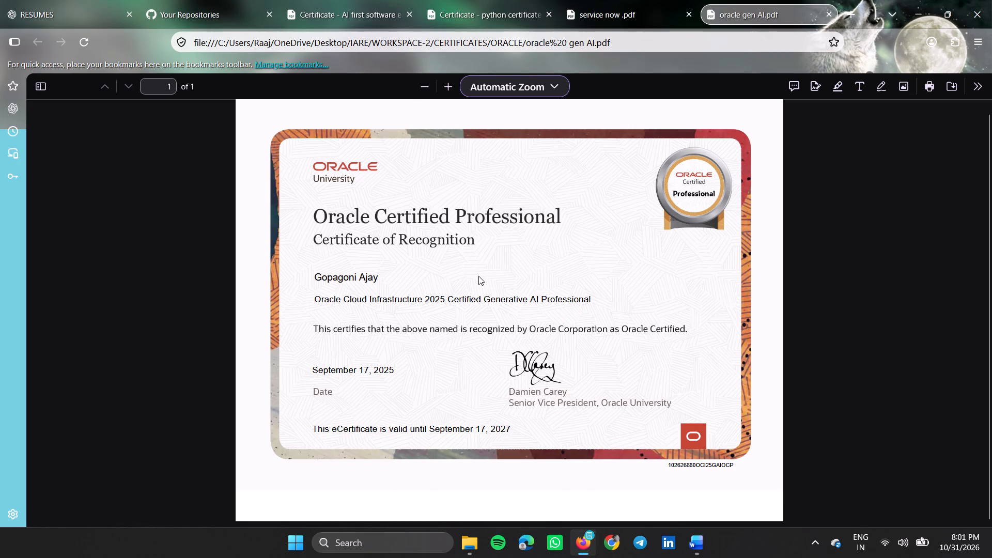
key("alt+Tab")
type("Orac")
type("le")
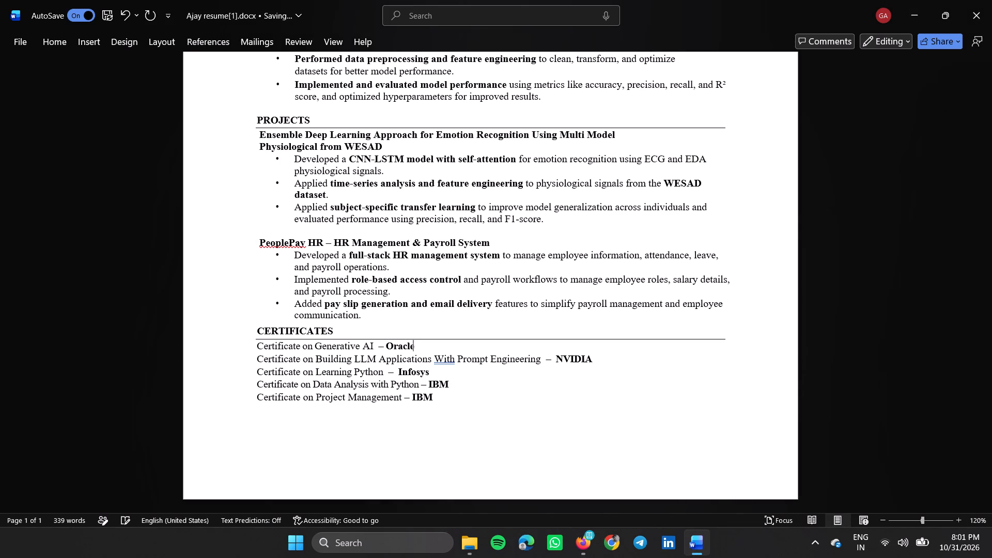
key("space")
key("alt+Tab")
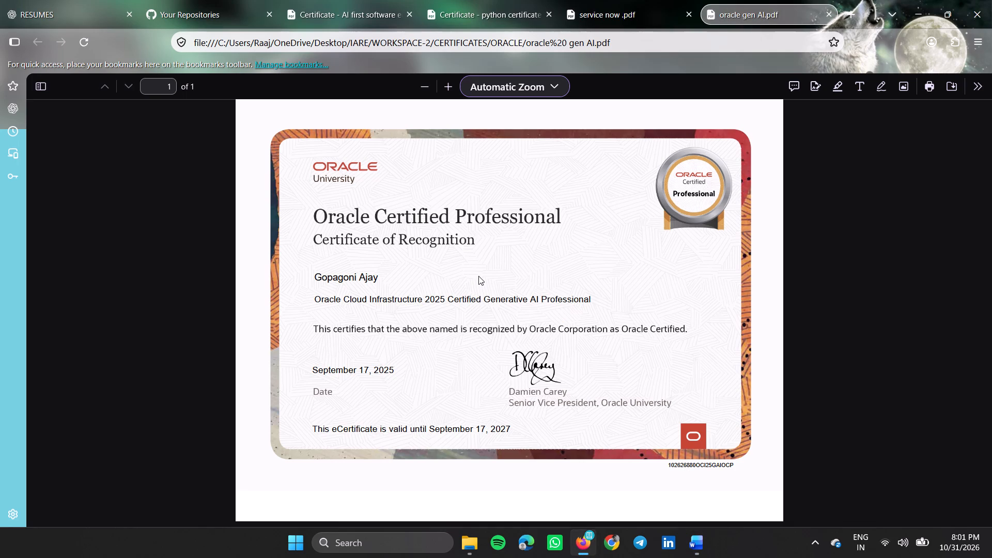
key("alt+Tab")
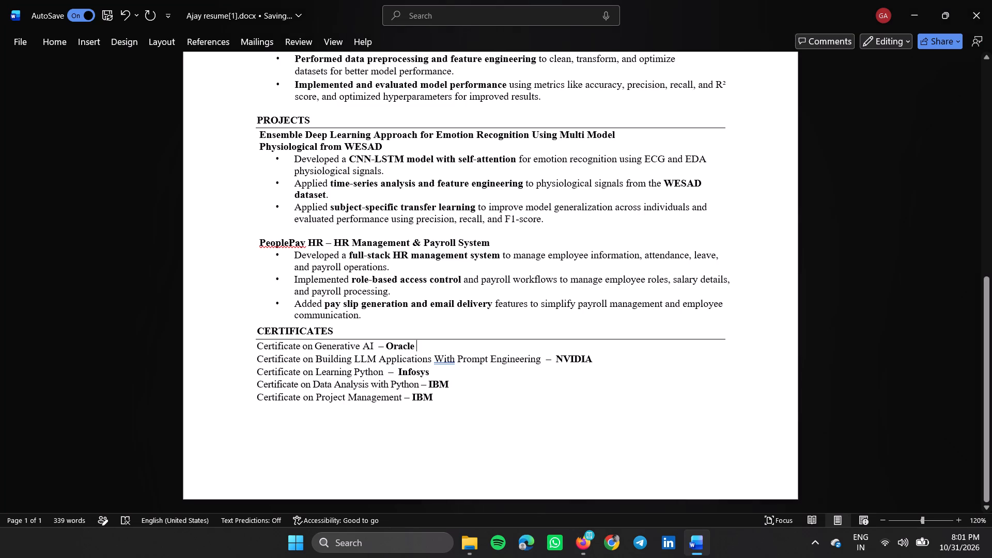
key("alt+Tab")
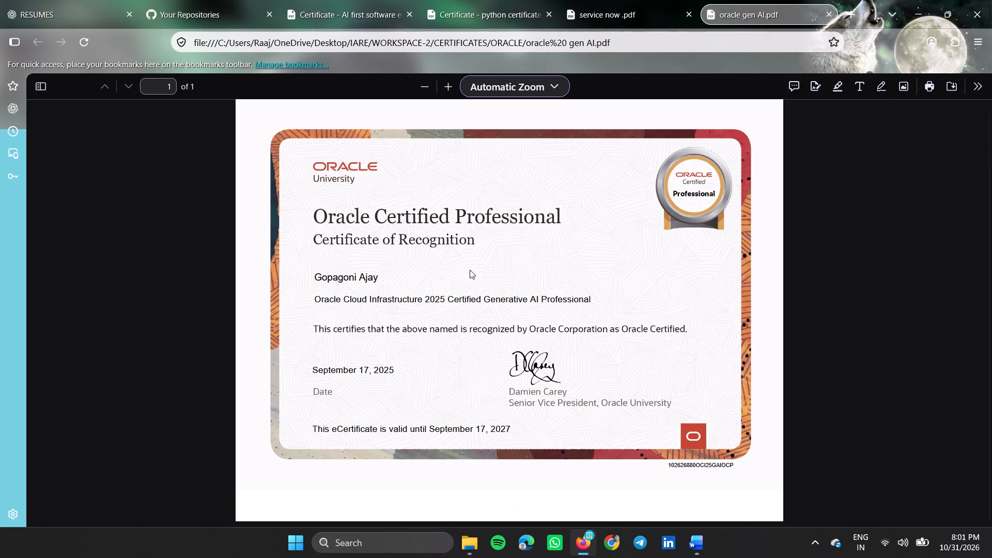
key("alt+Tab")
type("Univer")
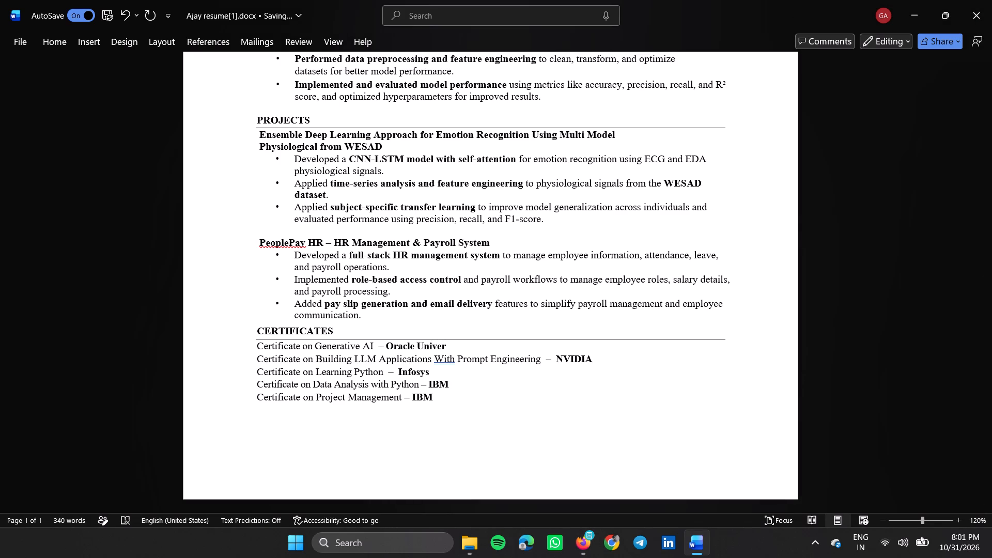
type("sity")
key("alt+Tab")
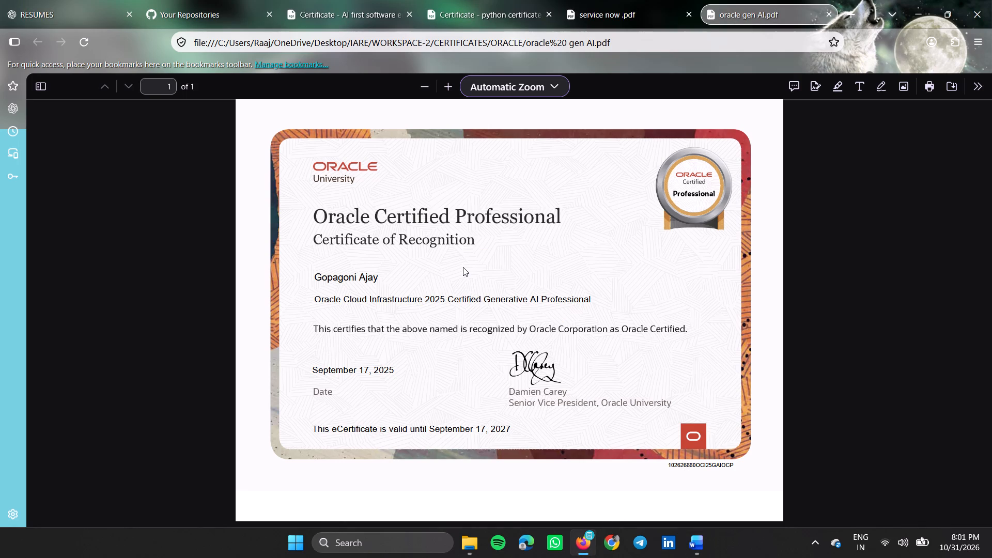
key("alt+Tab")
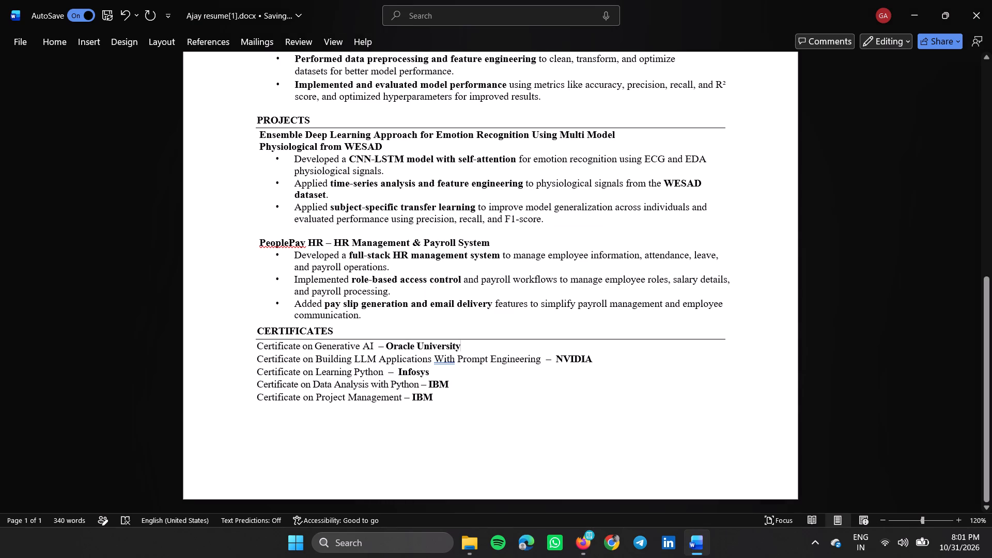
key("alt+Tab")
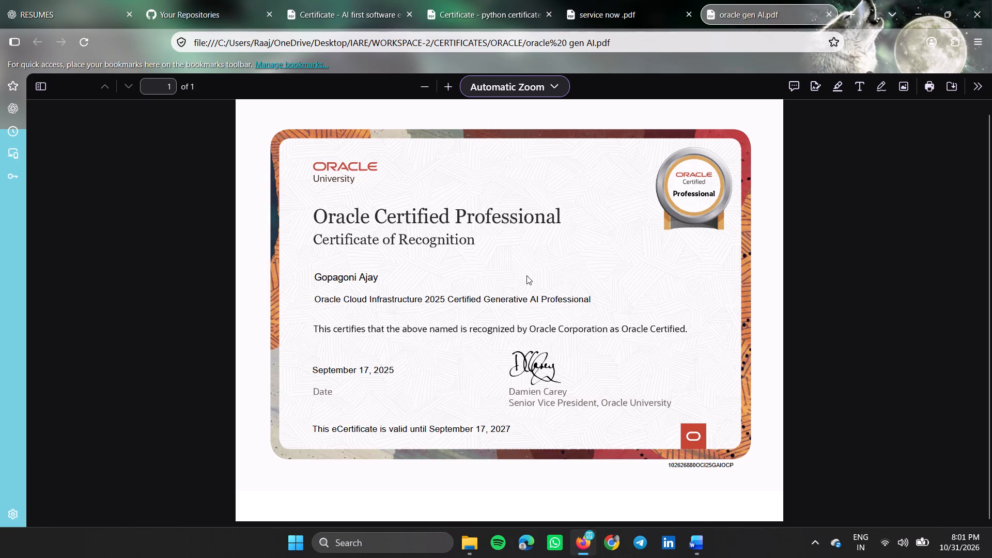
key("alt+Tab")
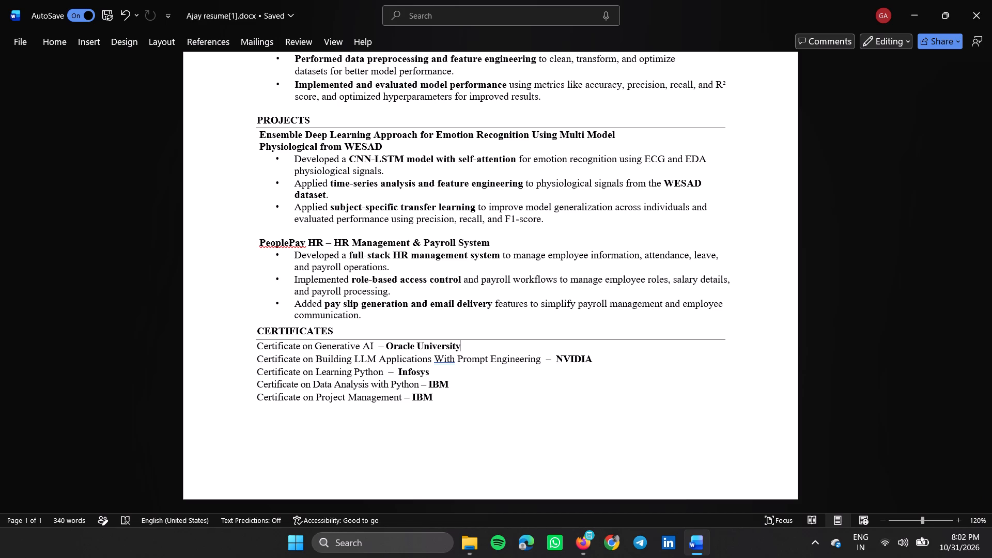
Review the whole resume from the professional summary through the certificates for wording and layout.
scroll(482, 380, "up", 1)
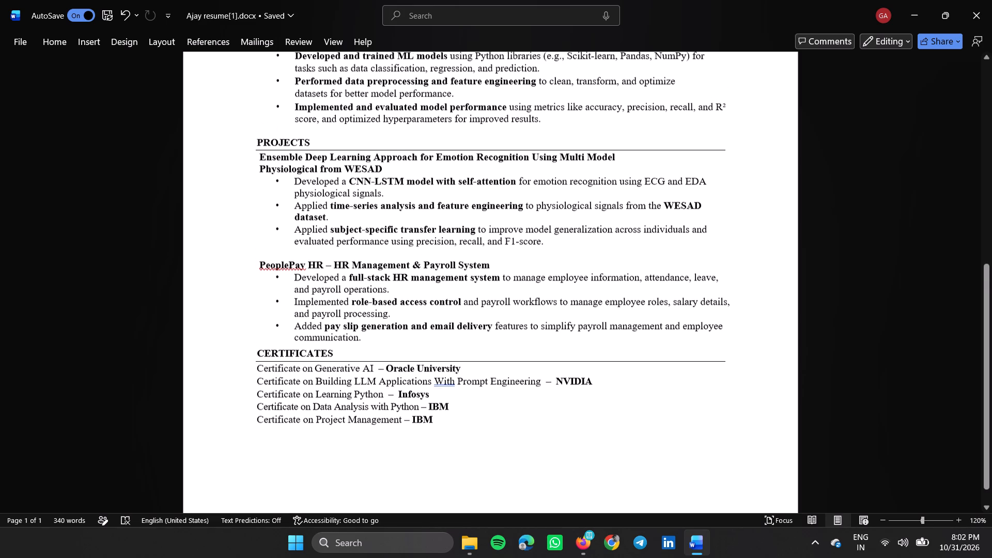
scroll(482, 380, "up", 2)
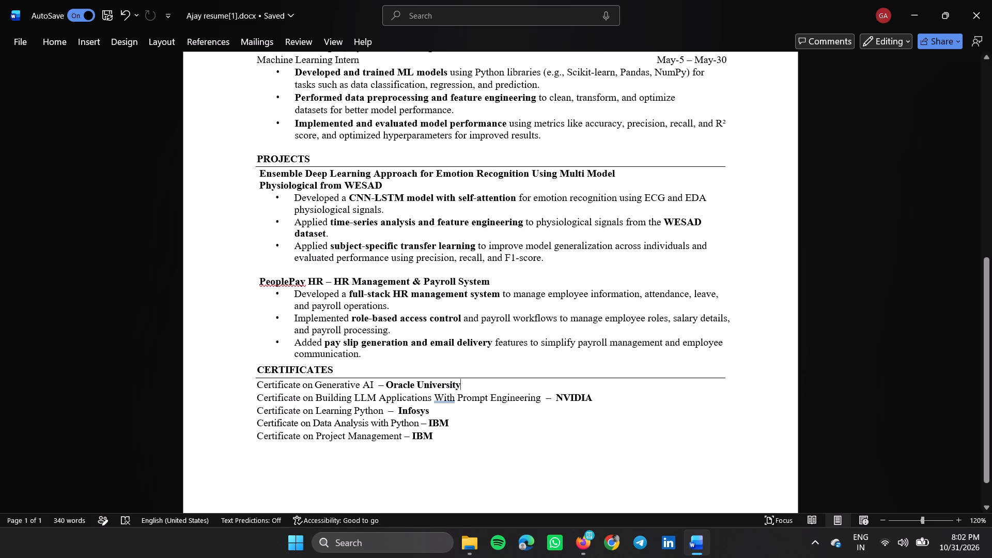
scroll(482, 380, "up", 3)
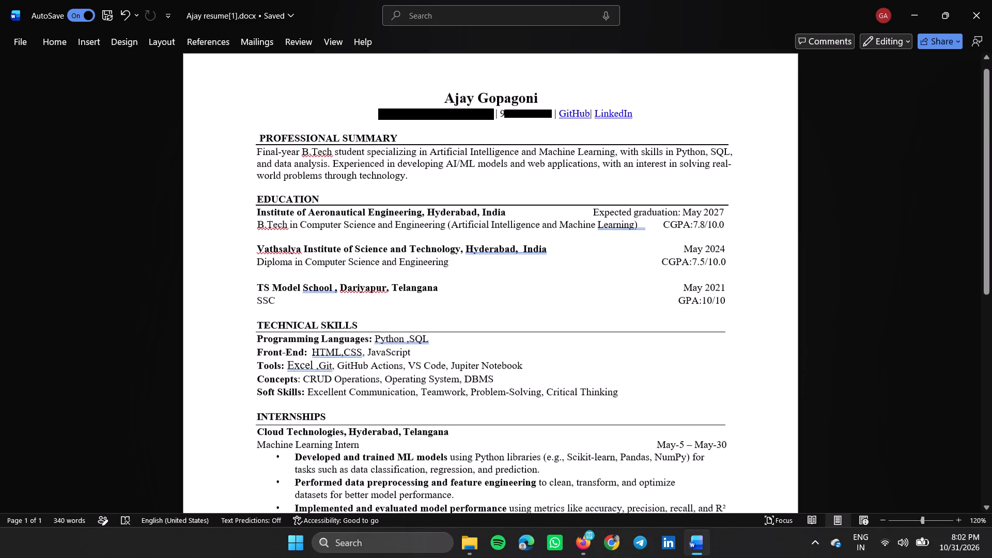
scroll(437, 344, "down", 2)
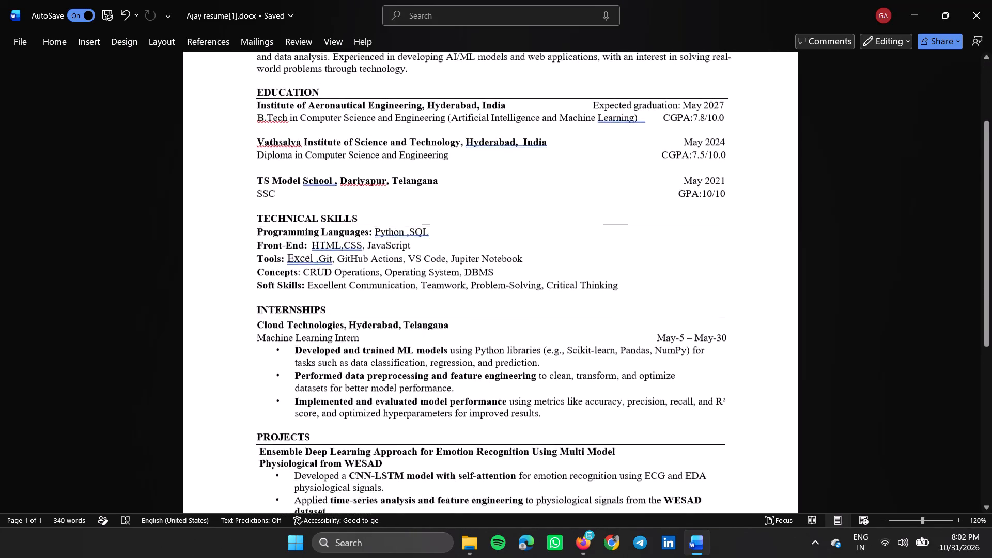
scroll(437, 344, "down", 1)
scroll(437, 344, "up", 1)
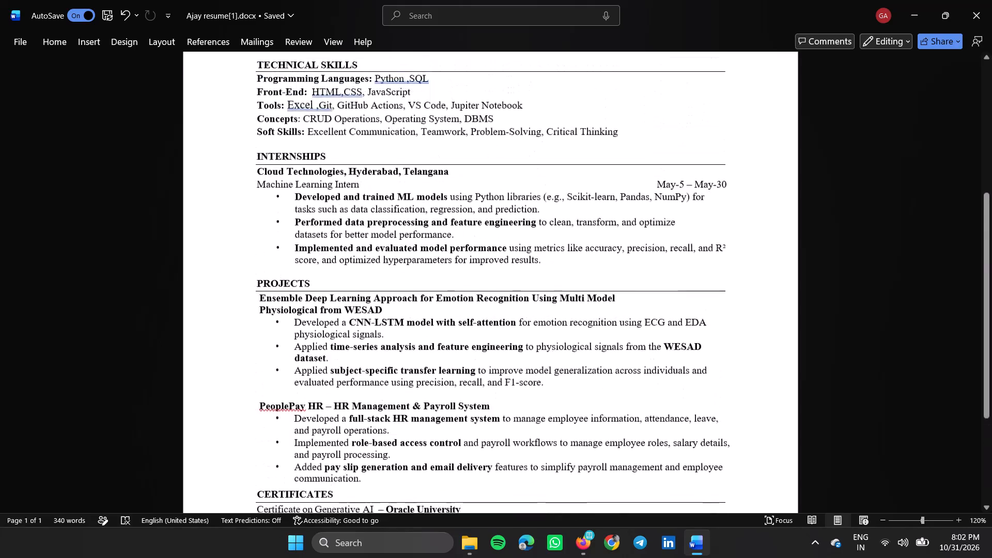
scroll(437, 344, "up", 4)
scroll(437, 344, "down", 1)
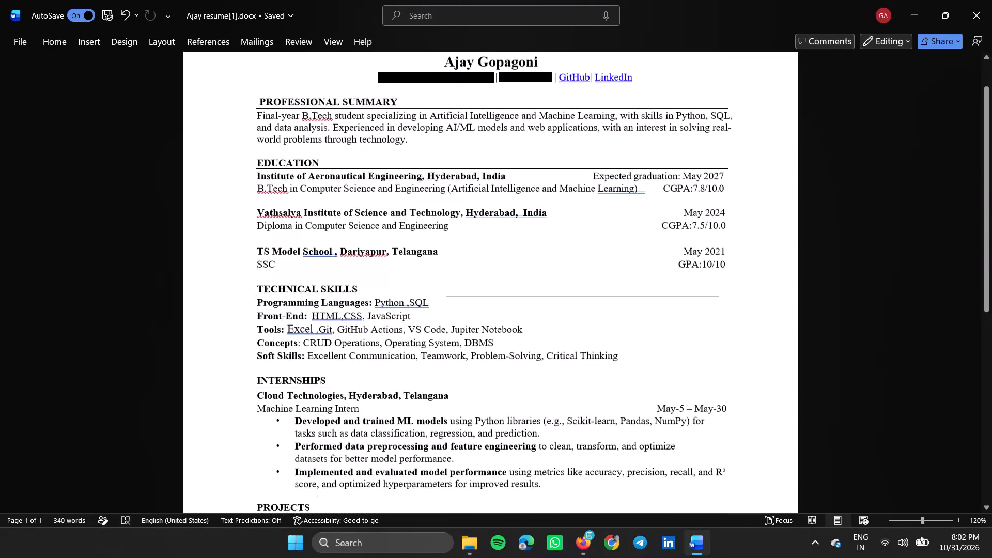
scroll(437, 344, "down", 2)
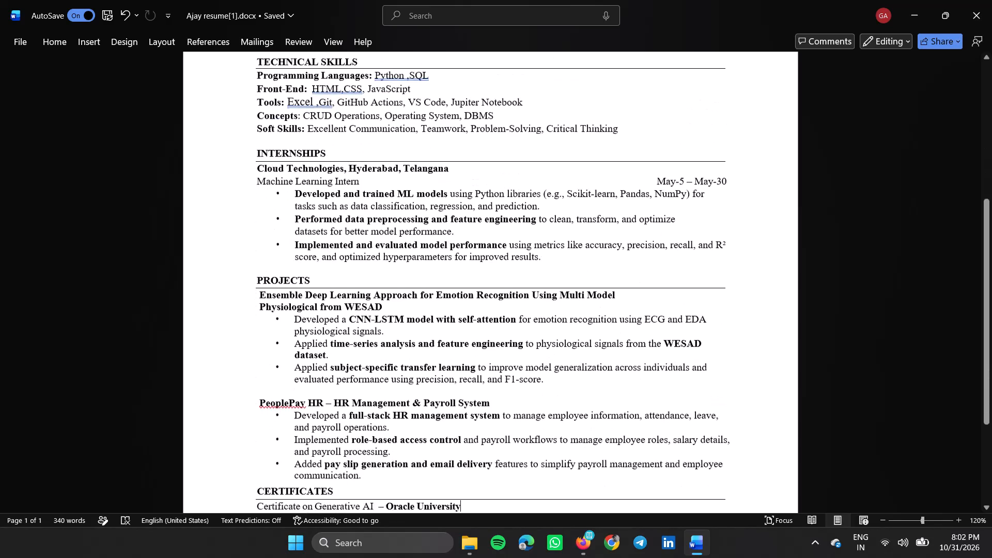
scroll(437, 344, "down", 3)
Start exporting the resume as a PDF and, searching for "cer" in the IARE folder, open CERTIFICATES as the save location.
left_click(24, 38)
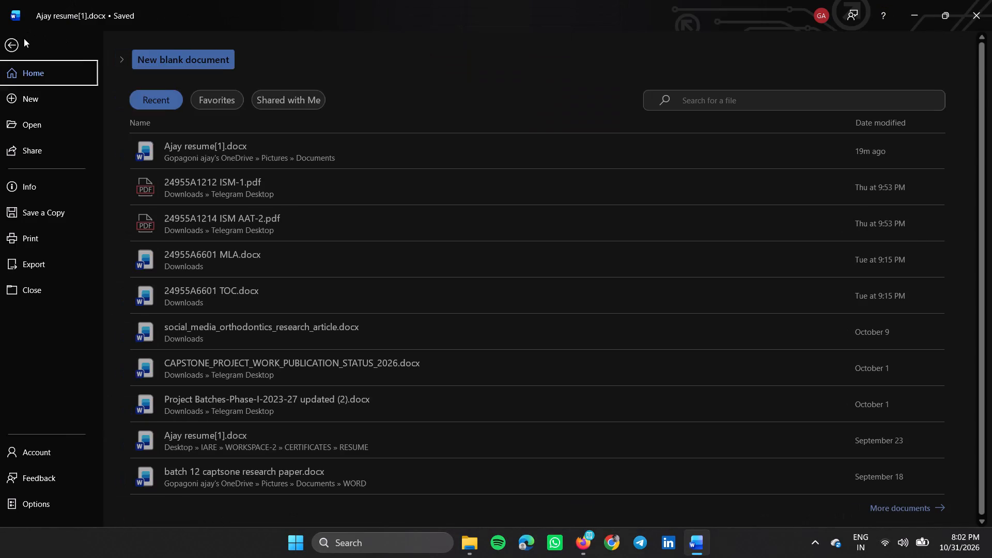
left_click(59, 261)
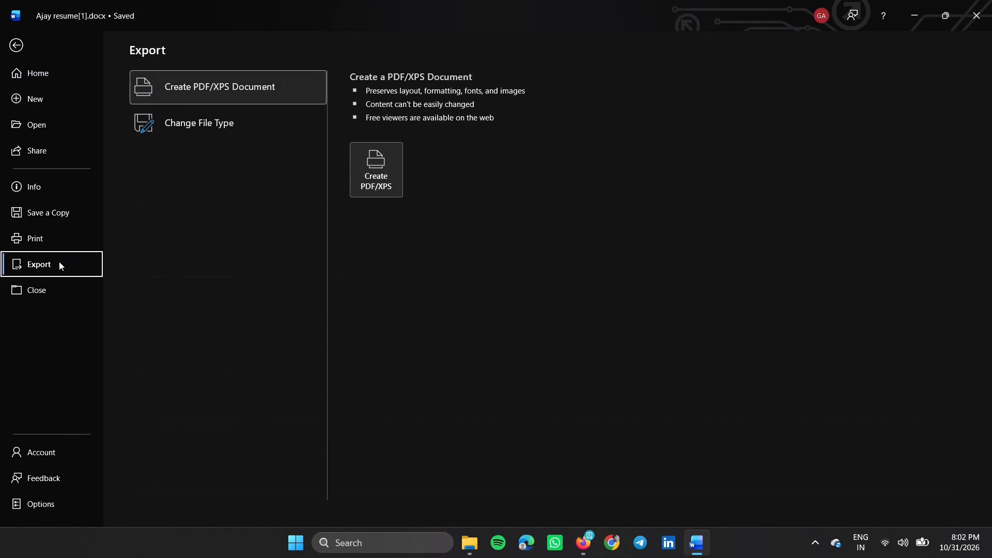
left_click(380, 181)
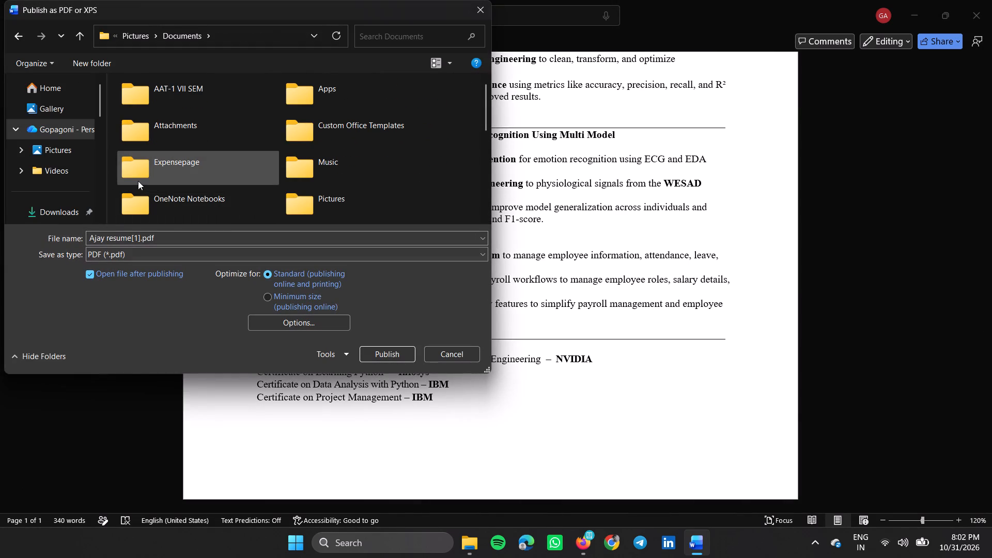
scroll(75, 184, "down", 2)
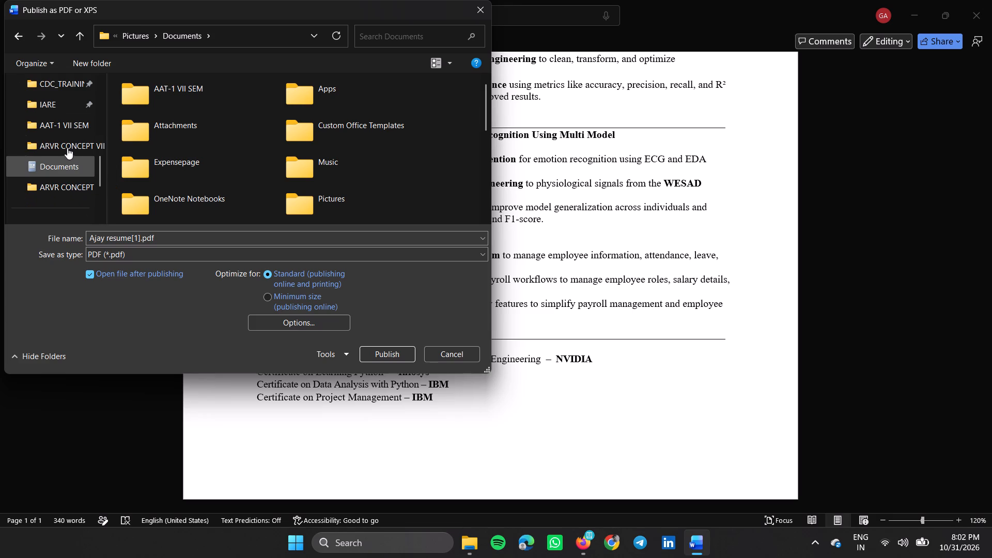
double_click(66, 111)
scroll(224, 125, "down", 2)
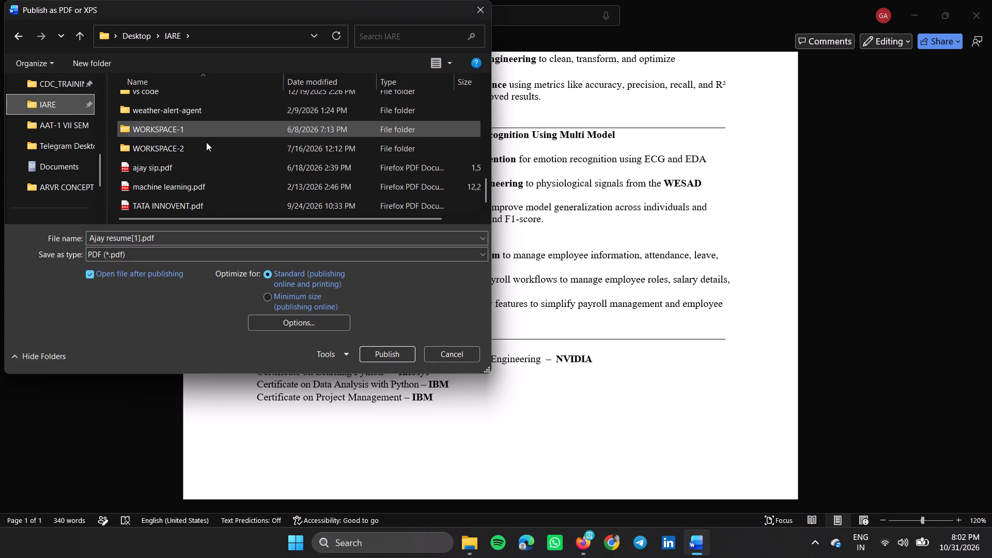
scroll(184, 151, "down", 1)
scroll(171, 147, "up", 2)
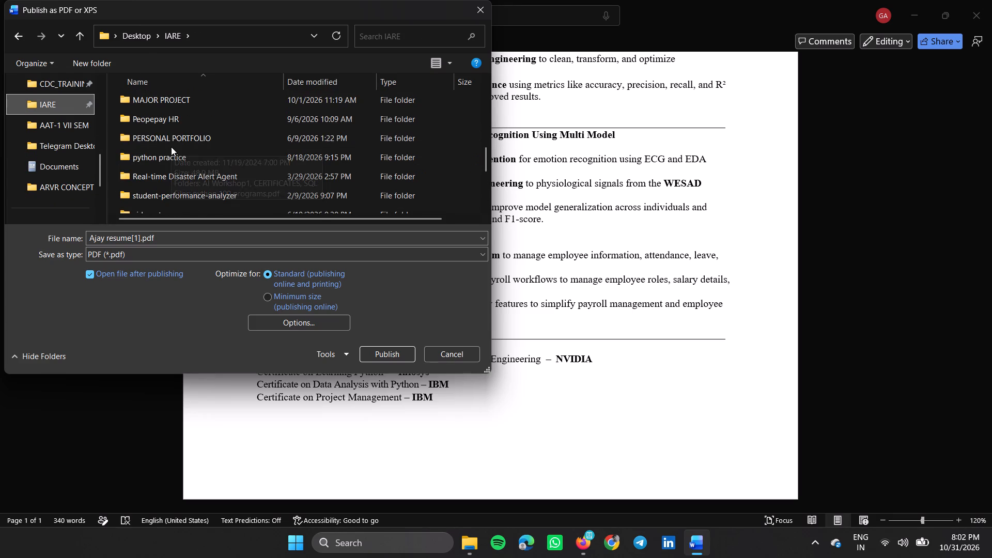
scroll(171, 147, "up", 2)
left_click(394, 37)
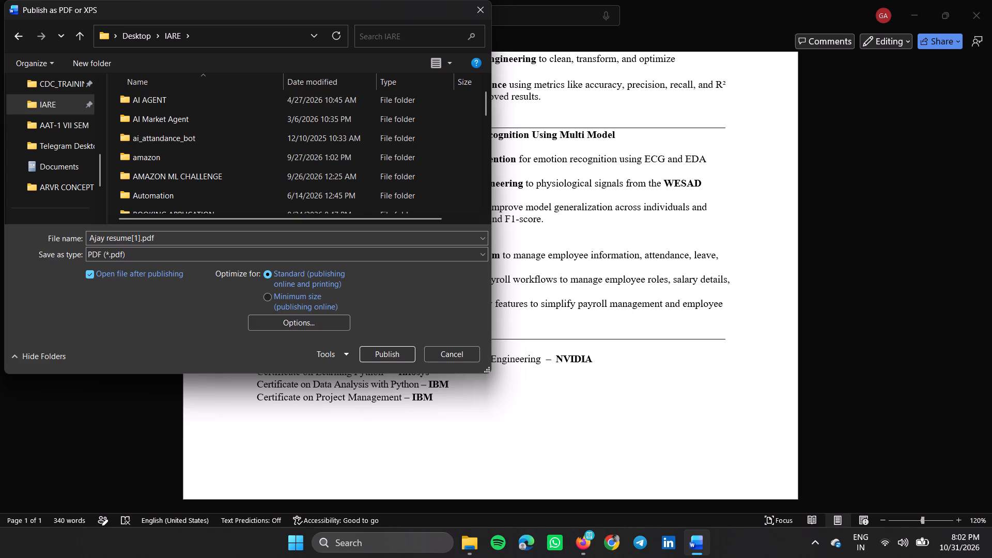
type("cer")
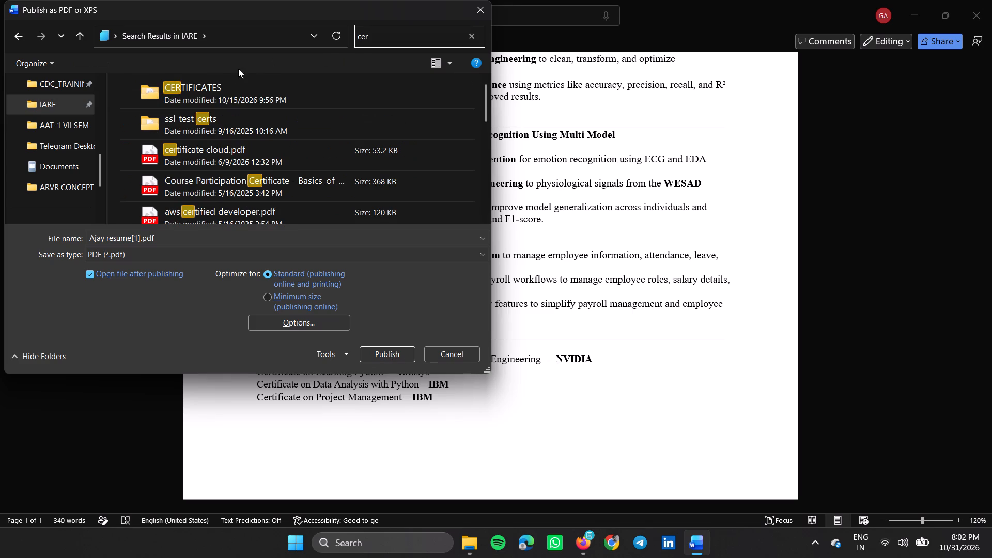
double_click(213, 86)
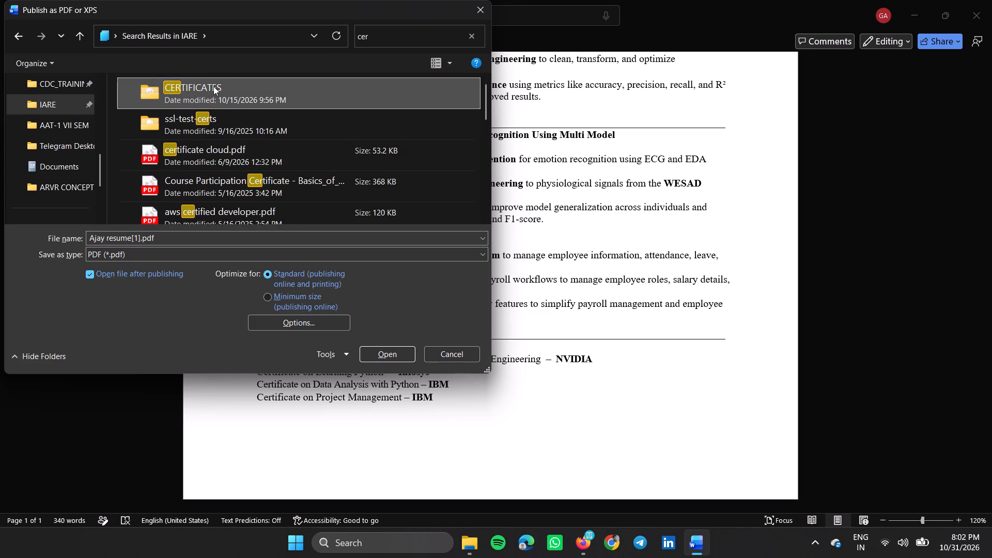
double_click(213, 86)
scroll(249, 129, "down", 6)
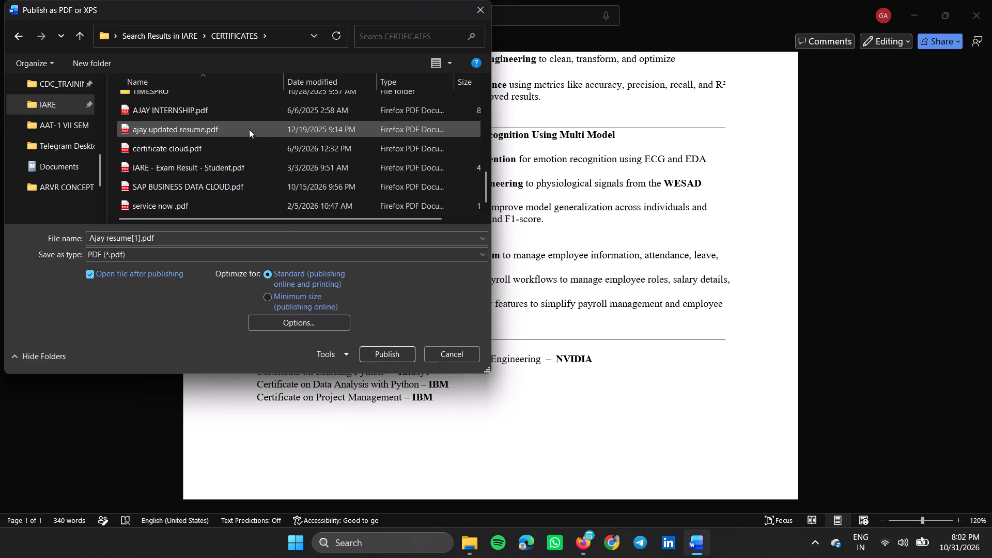
scroll(249, 129, "down", 10)
Switch to File Explorer and look through the CERTIFICATES folder's subfolders and existing resume files.
left_click(461, 556)
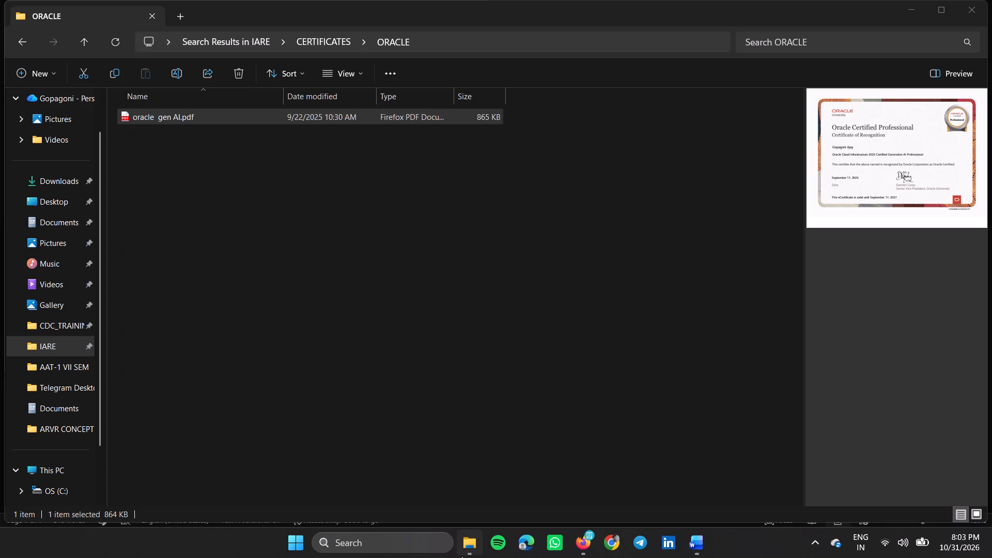
left_click(86, 49)
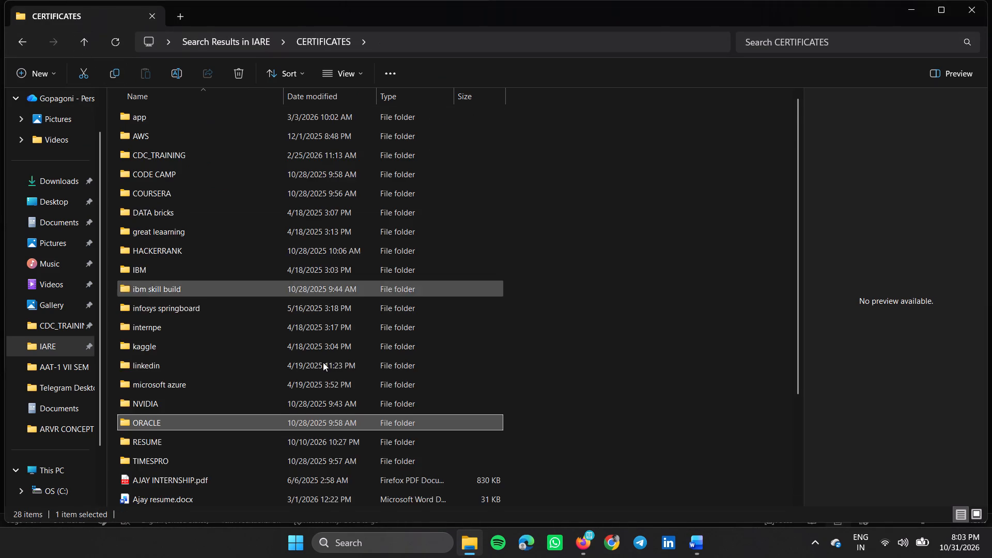
scroll(323, 362, "down", 3)
scroll(323, 362, "up", 6)
scroll(323, 362, "down", 5)
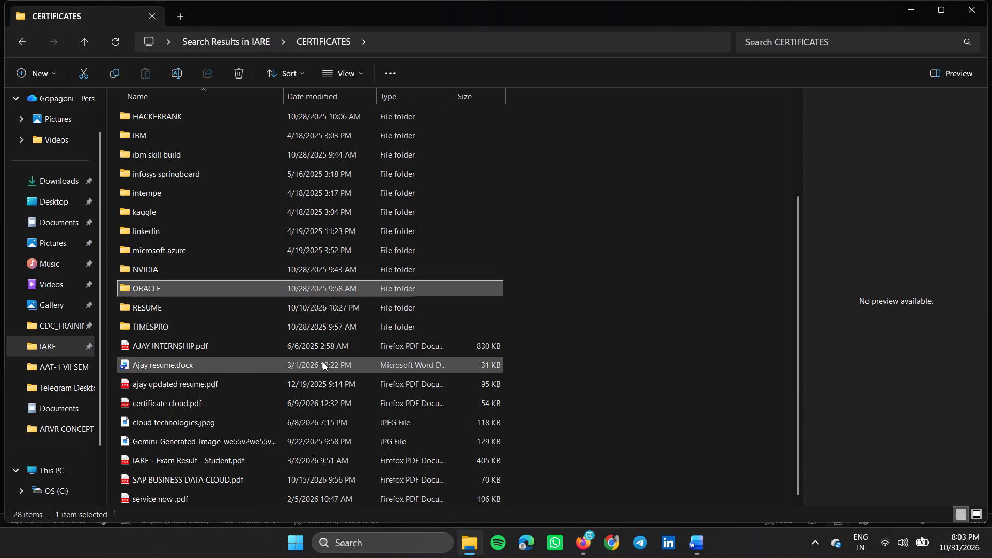
left_click(584, 544)
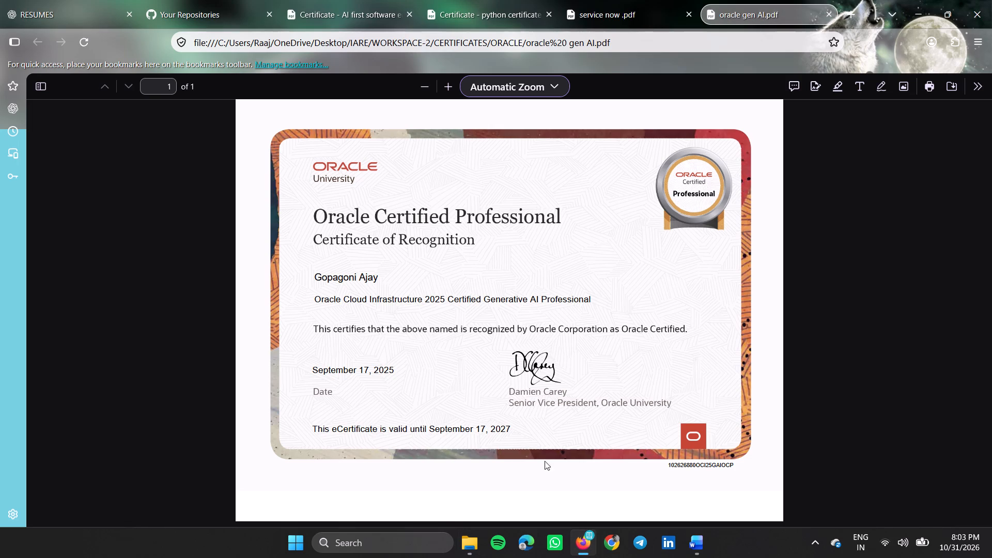
Return to the Word PDF export, search CERTIFICATES for "re", and open the RESUME folder as the save location.
left_click(706, 542)
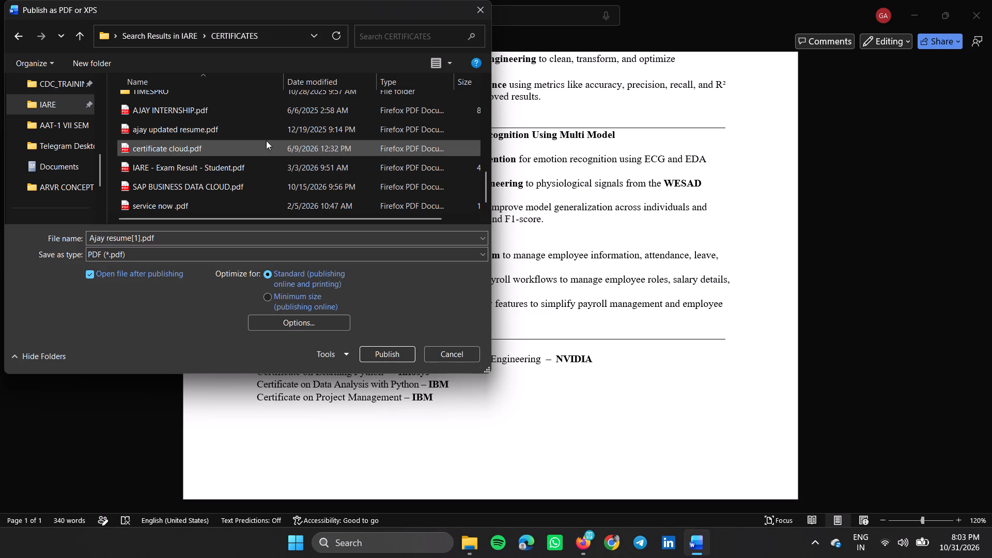
scroll(152, 135, "down", 2)
scroll(152, 135, "up", 1)
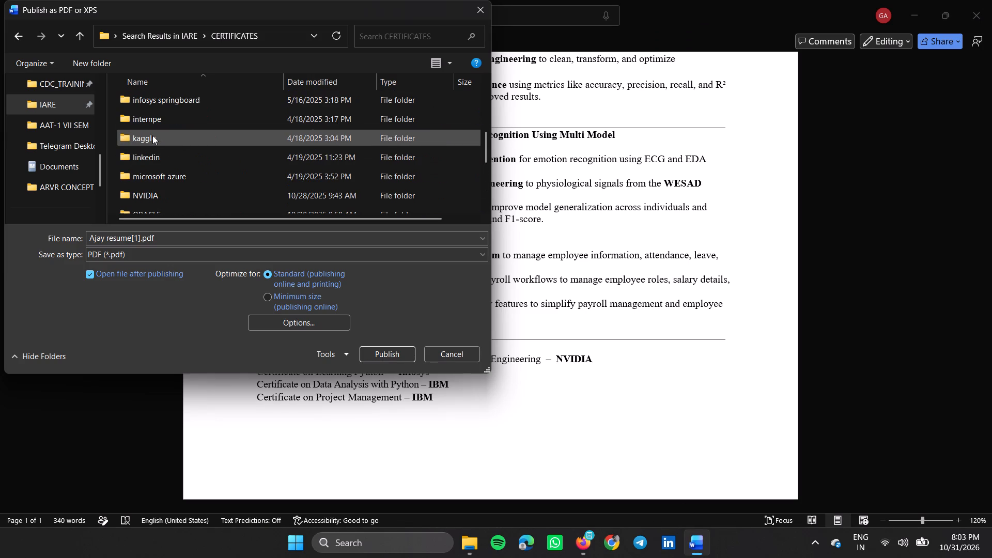
scroll(154, 149, "up", 1)
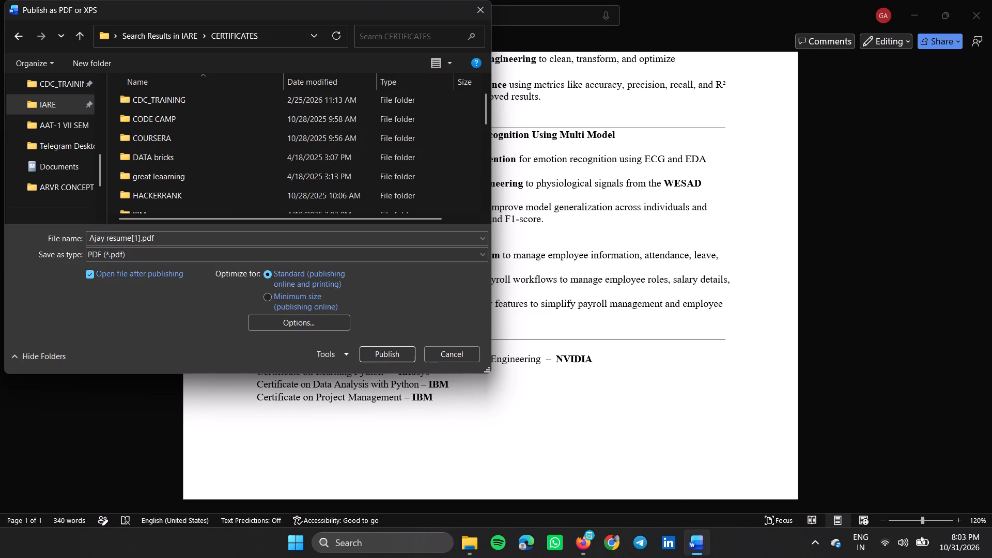
left_click(396, 35)
type("re")
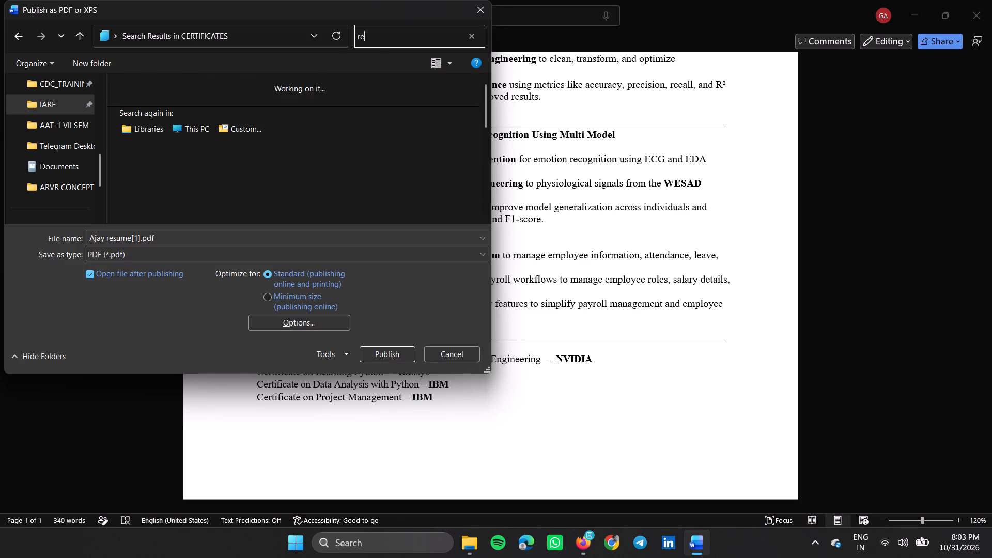
double_click(208, 90)
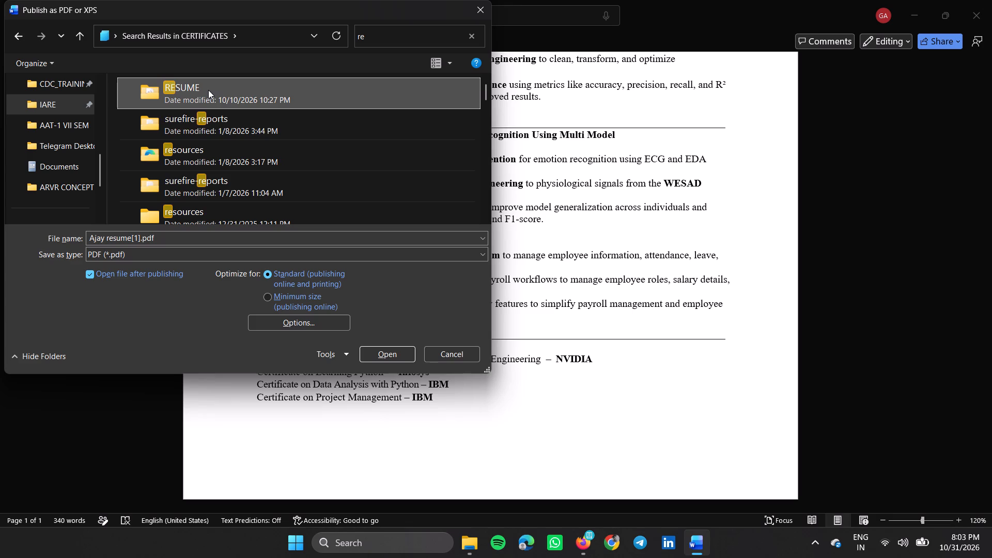
double_click(208, 90)
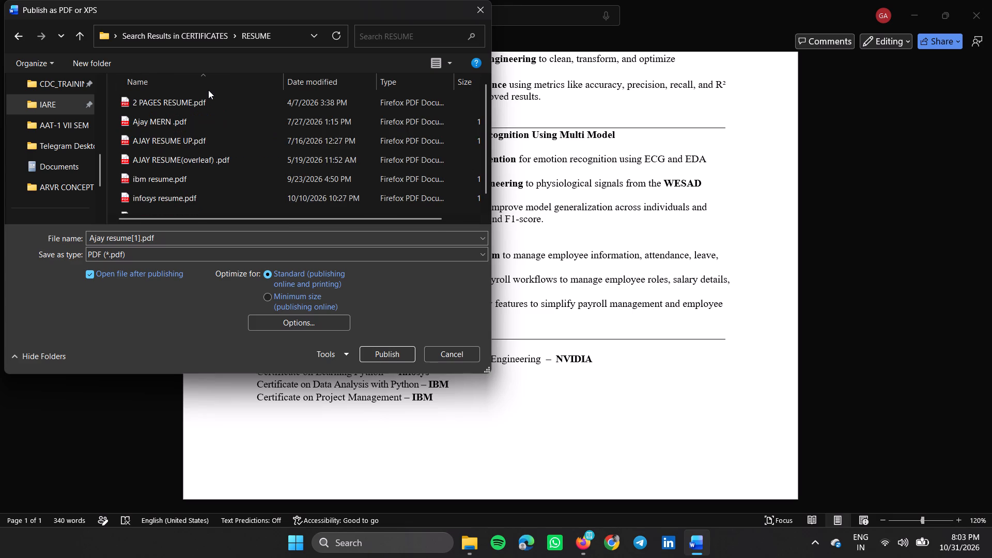
scroll(255, 130, "down", 3)
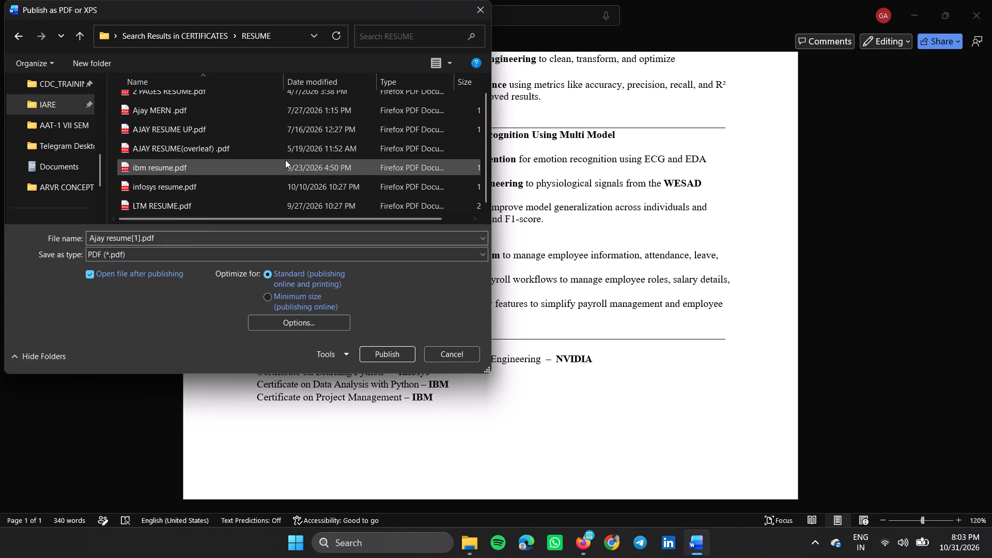
scroll(285, 160, "up", 4)
scroll(285, 160, "down", 4)
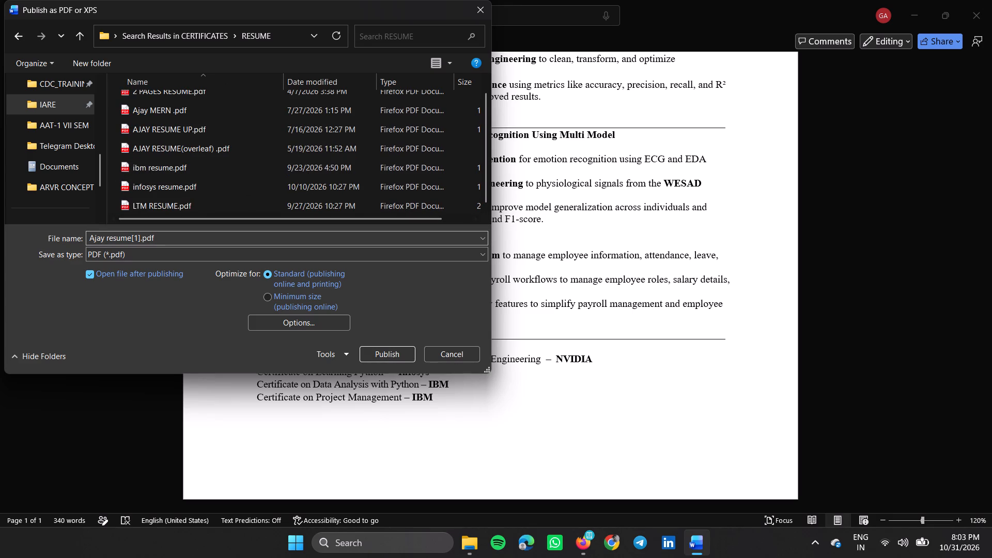
Name the exported file AJAY RESUME and publish it as a PDF.
left_click(138, 238)
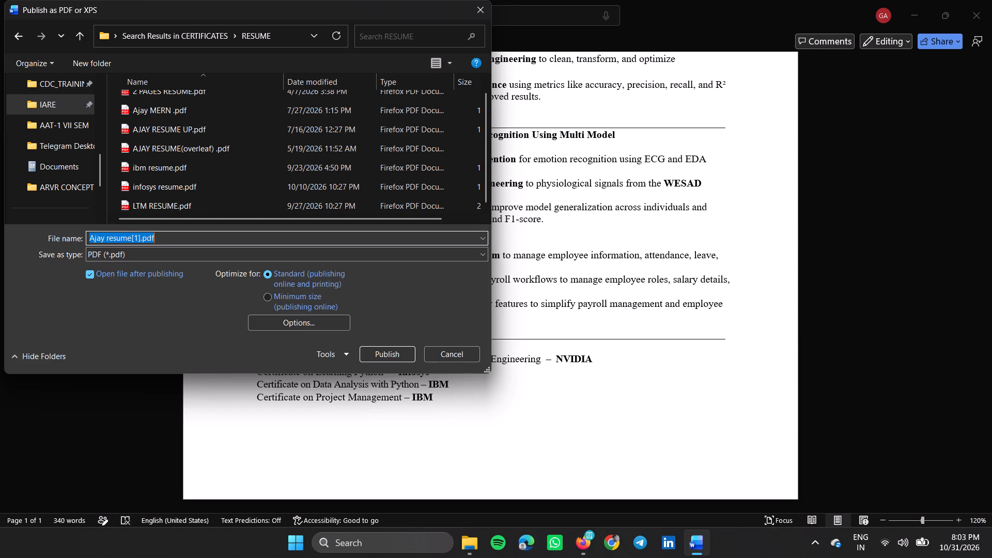
key("BackSpace")
key("r")
key("BackSpace")
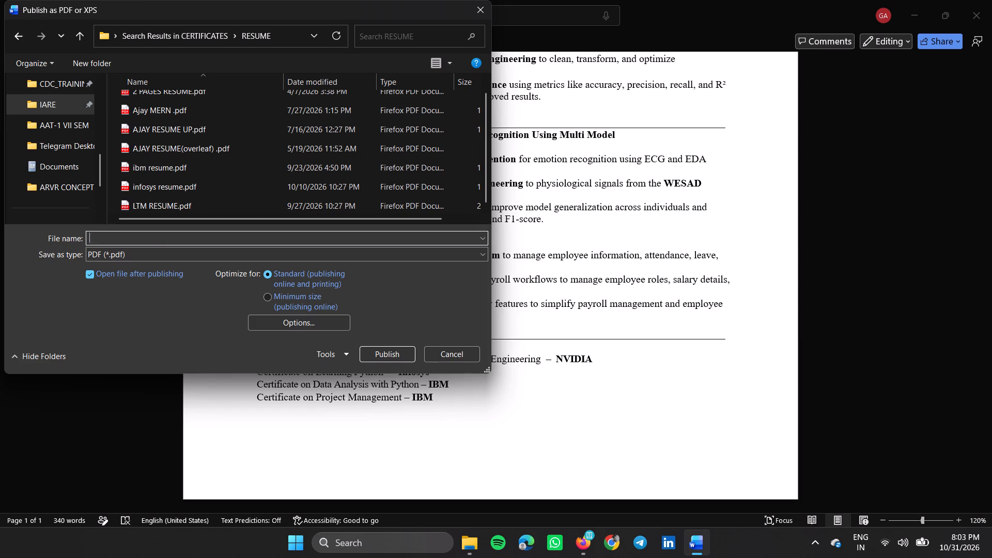
type("AJAY")
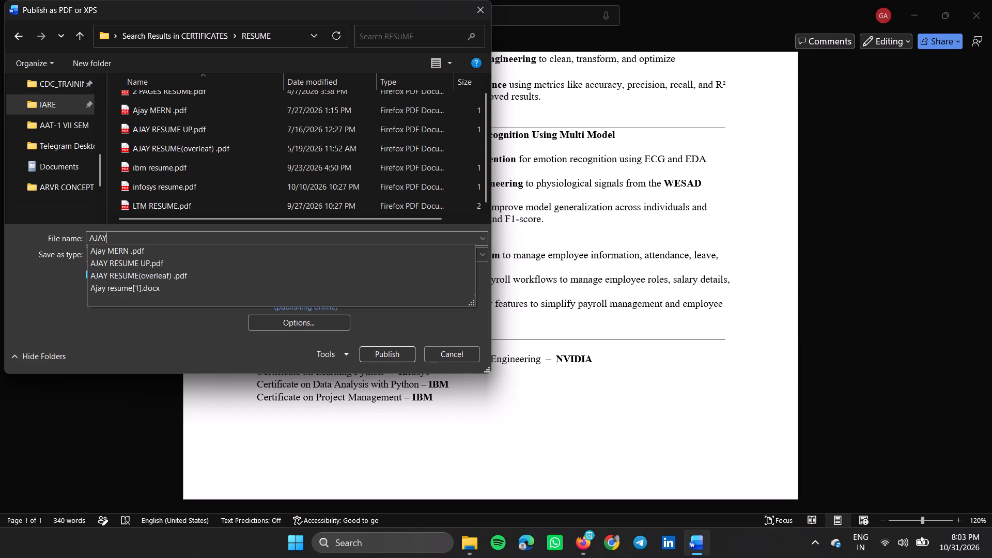
key("space")
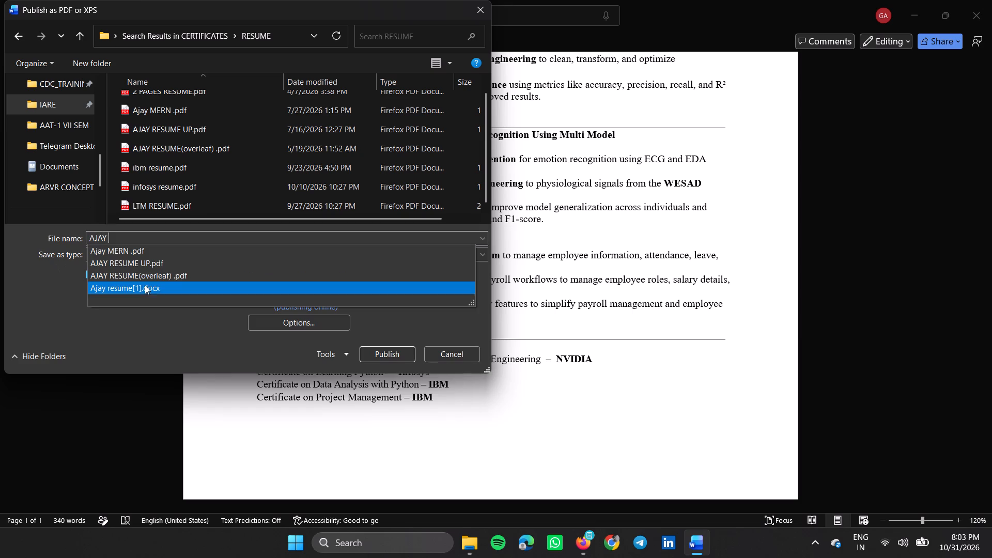
left_click(147, 321)
type("RESUME")
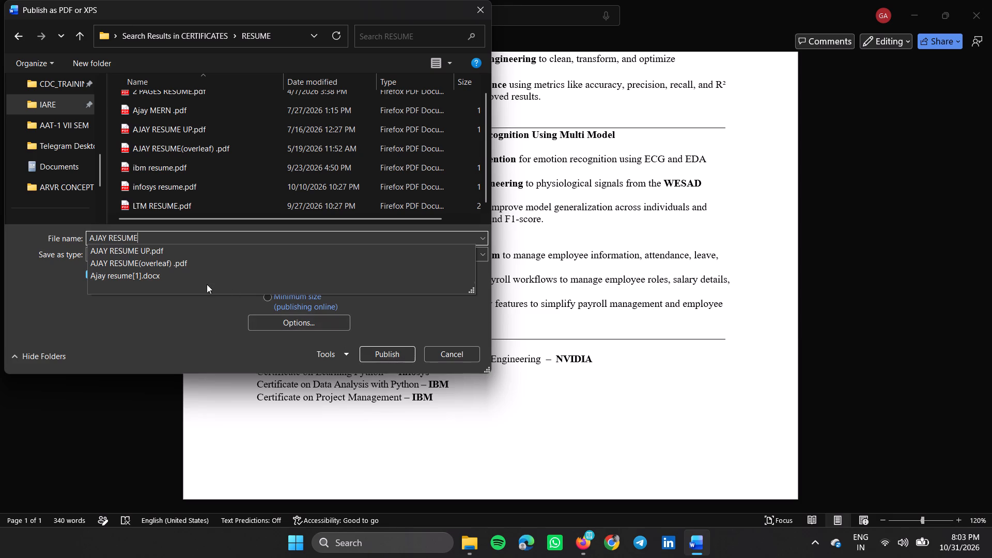
left_click(393, 358)
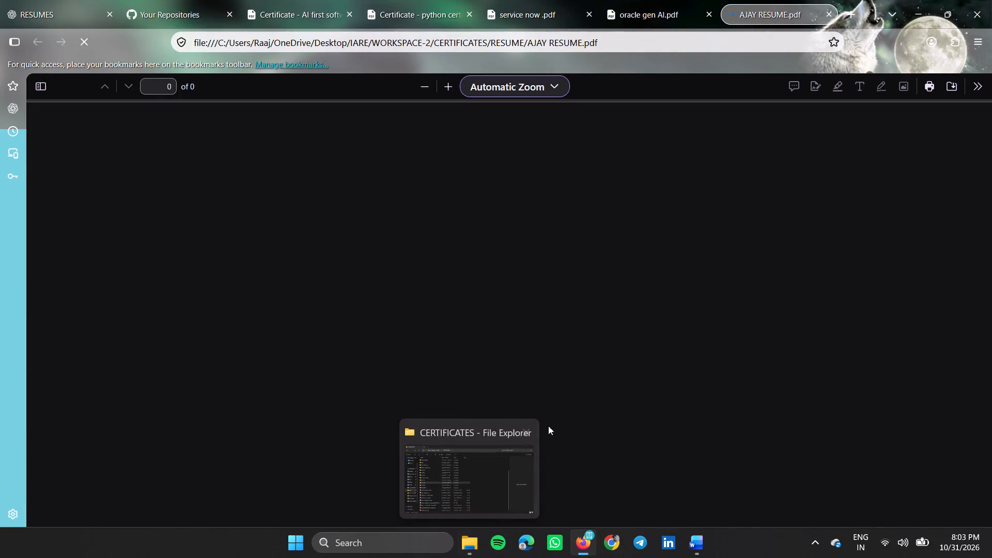
Review the exported resume PDF in Firefox from the professional summary through the certificates for wording and layout.
scroll(423, 443, "down", 1)
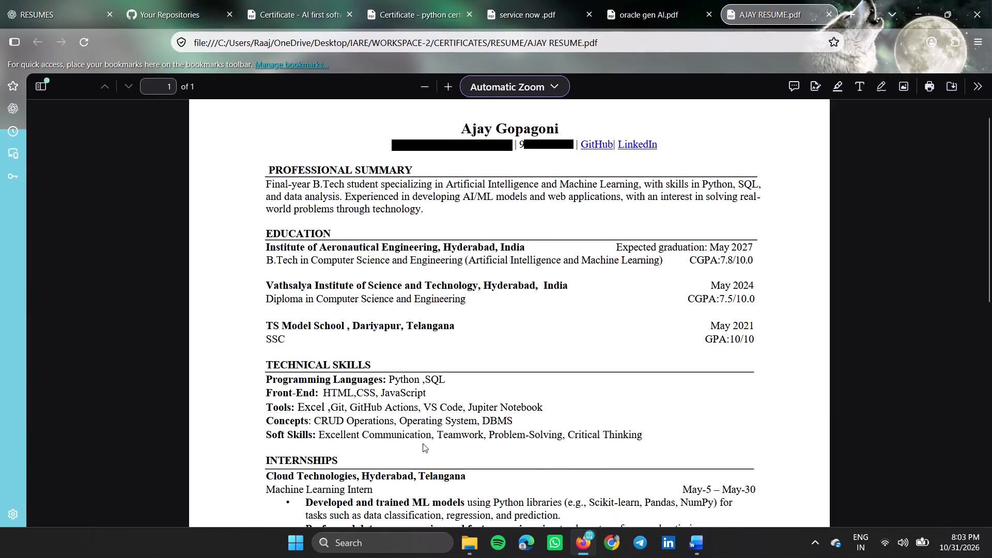
scroll(423, 443, "down", 1)
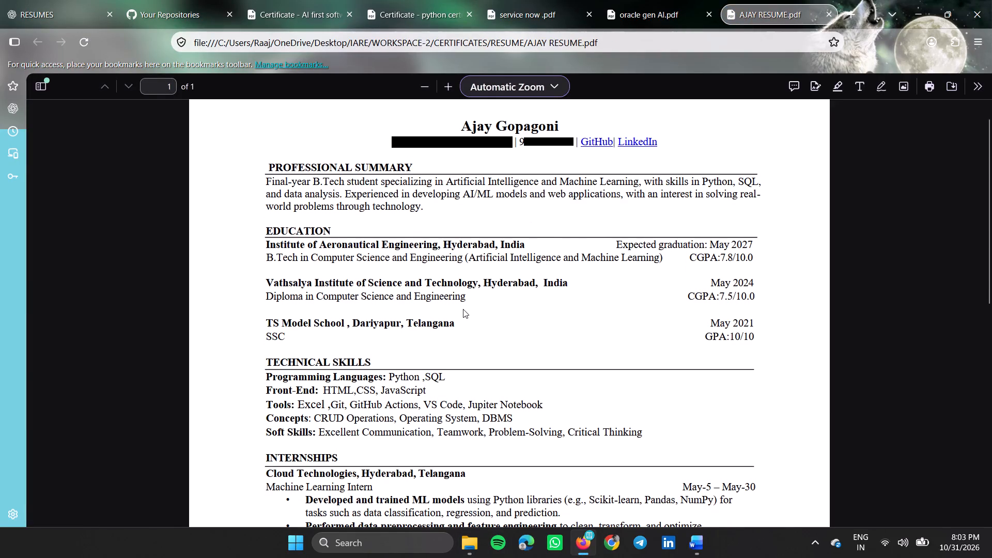
scroll(463, 309, "down", 3)
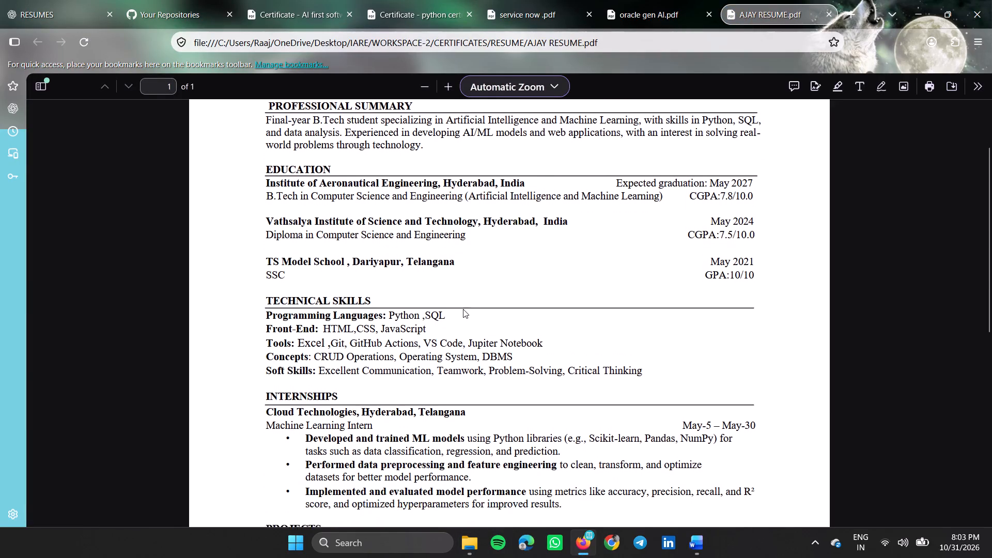
scroll(463, 309, "down", 2)
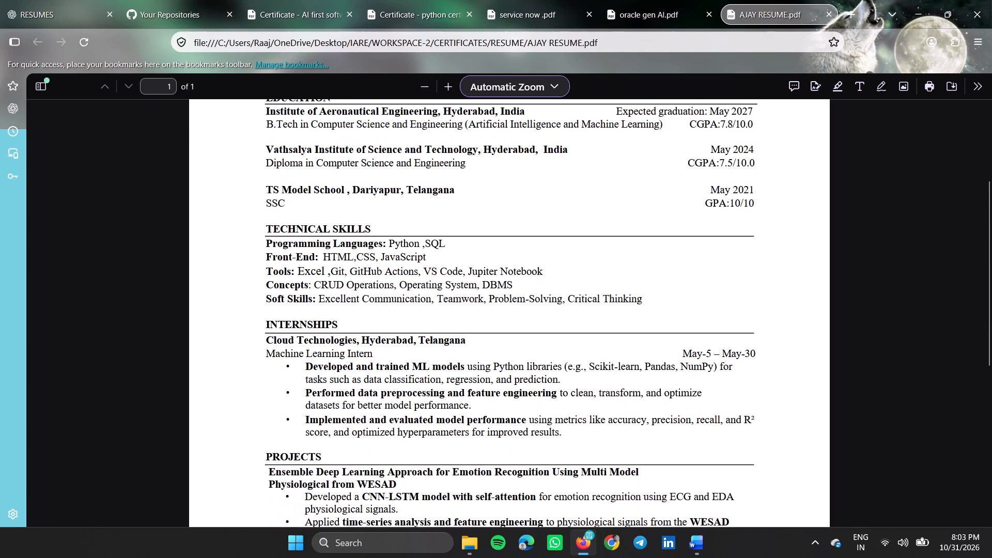
scroll(463, 309, "down", 3)
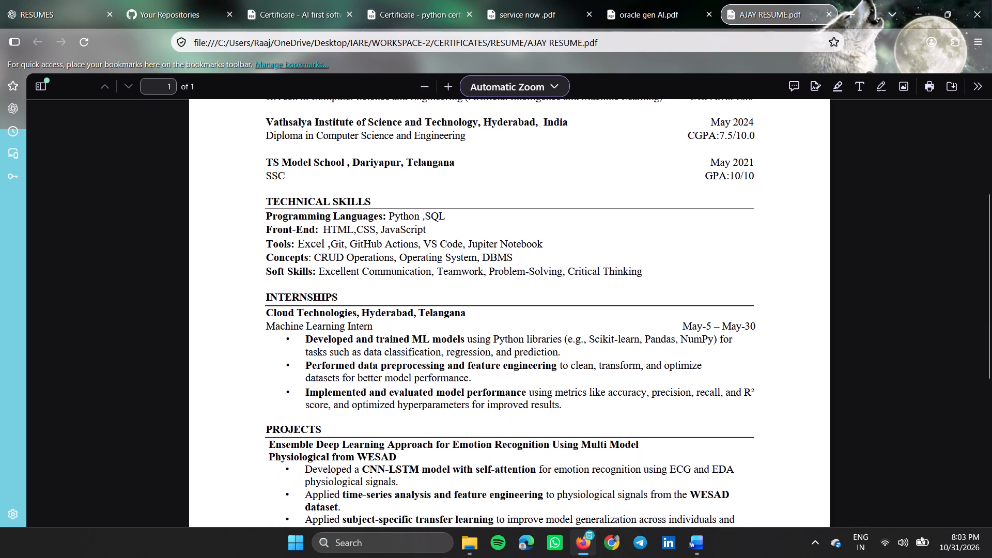
scroll(463, 309, "down", 1)
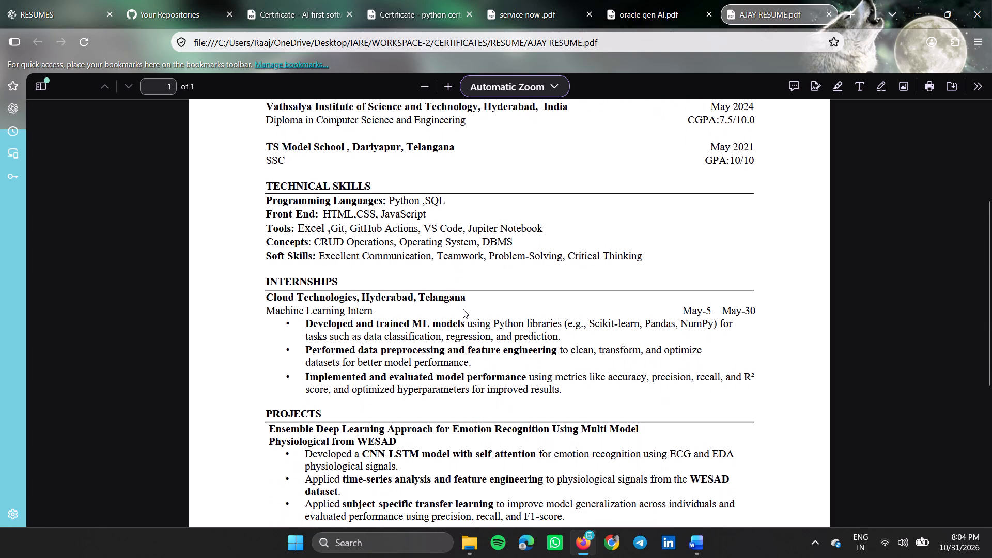
scroll(463, 309, "down", 2)
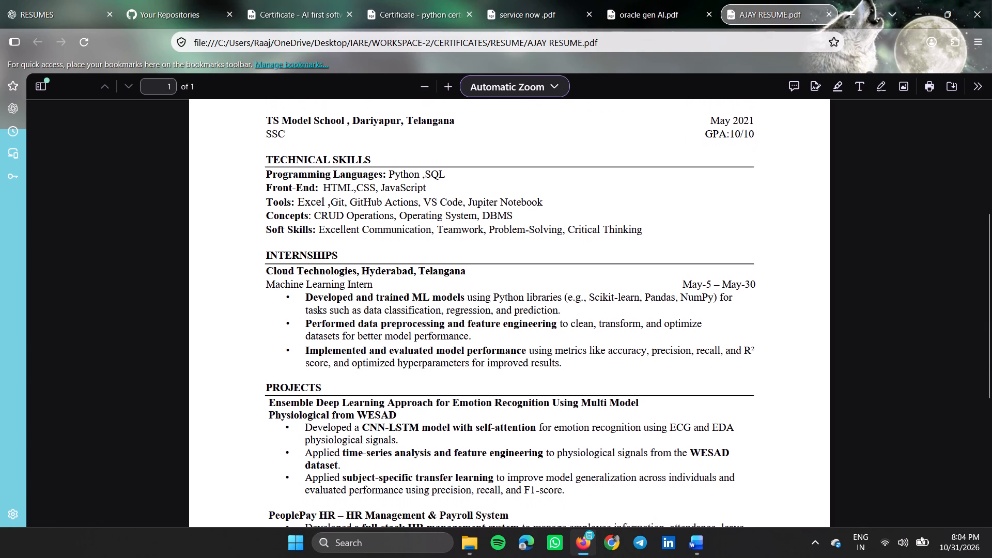
scroll(463, 309, "down", 2)
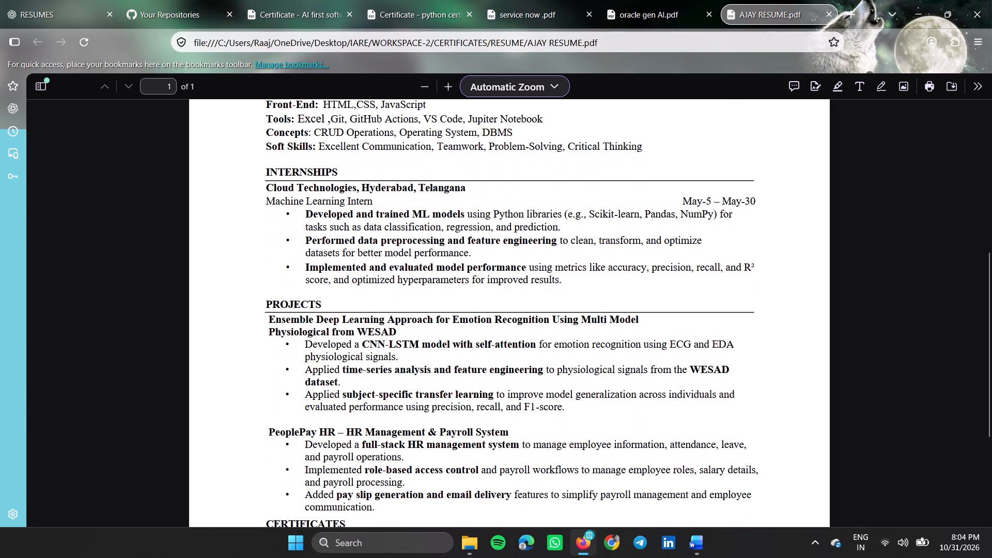
scroll(463, 309, "down", 1)
scroll(463, 309, "right", 1)
scroll(463, 309, "down", 1)
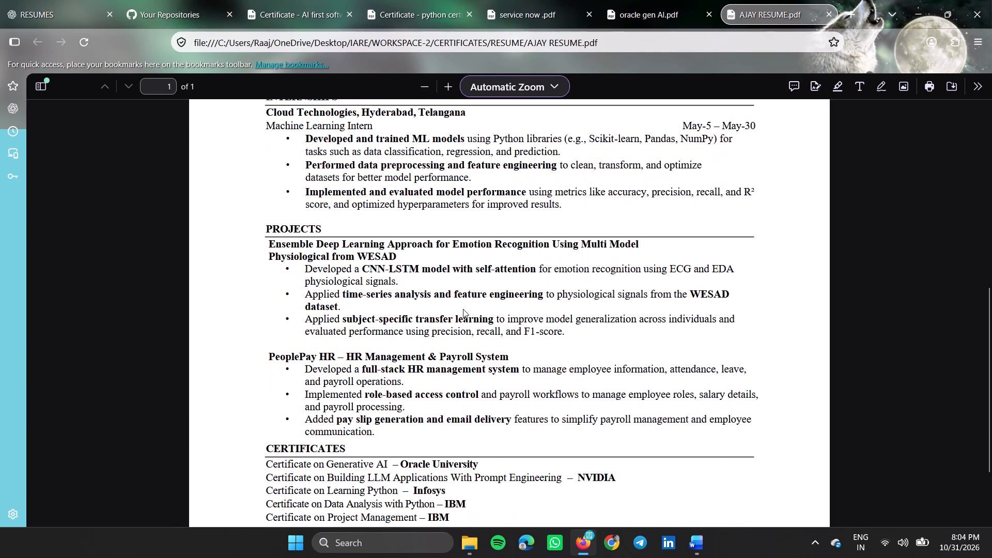
scroll(463, 309, "down", 2)
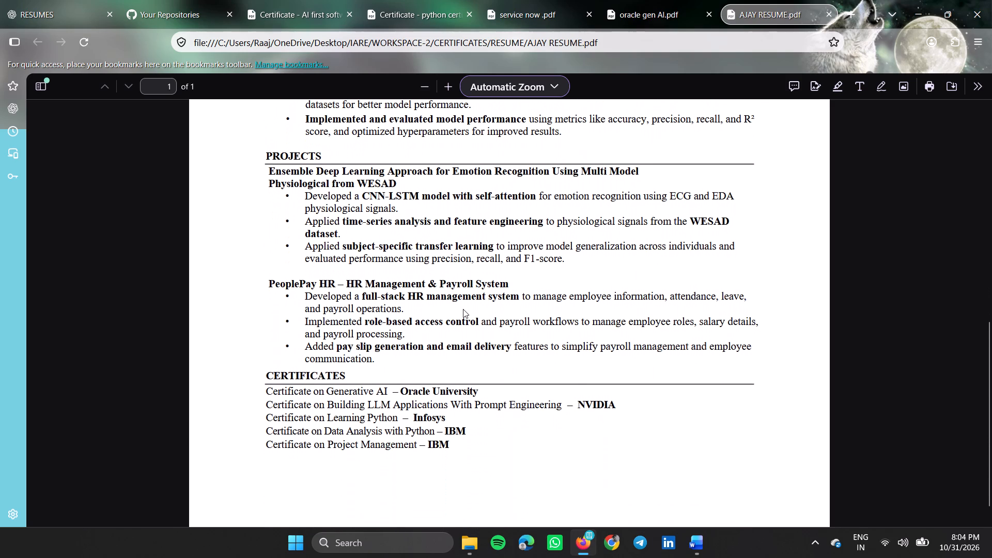
scroll(463, 309, "down", 3)
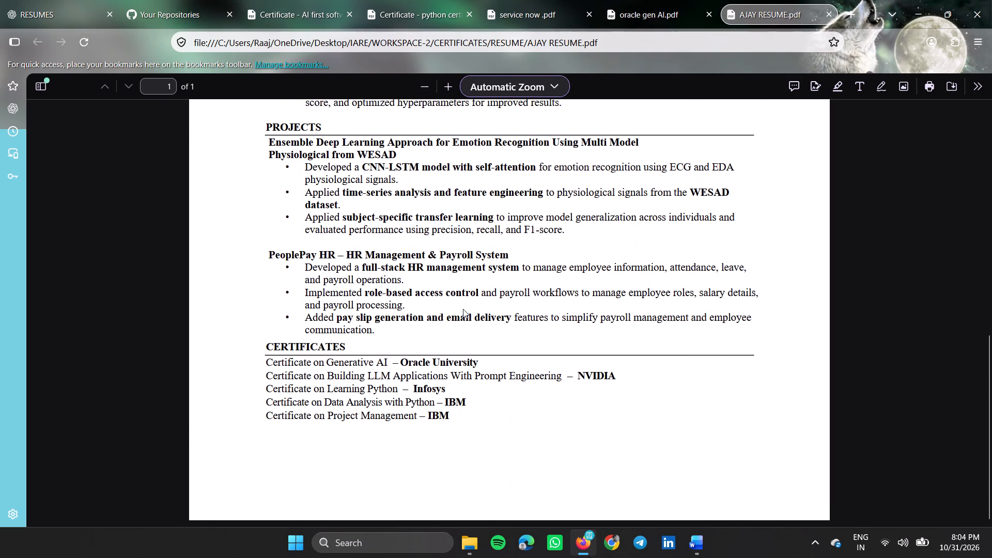
scroll(463, 309, "up", 1)
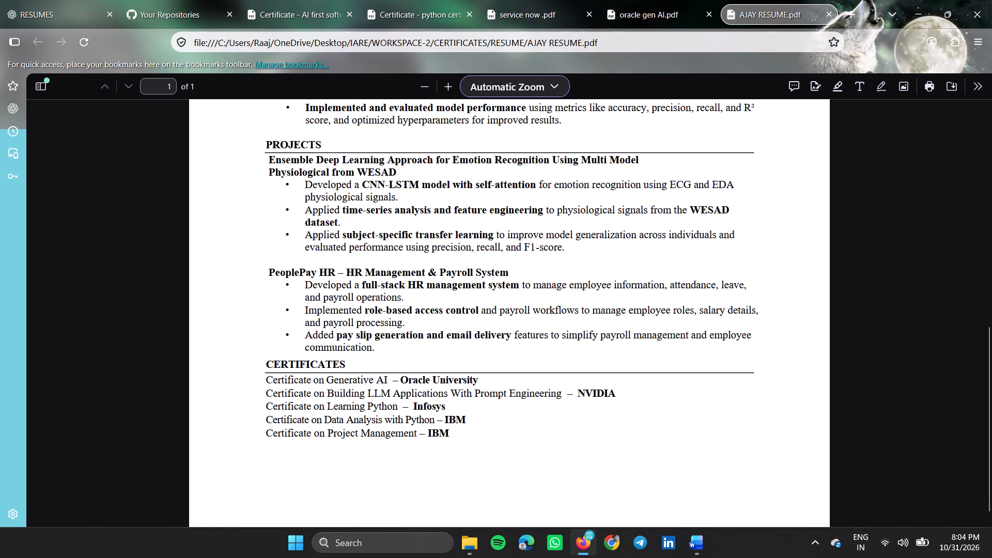
scroll(463, 309, "up", 2)
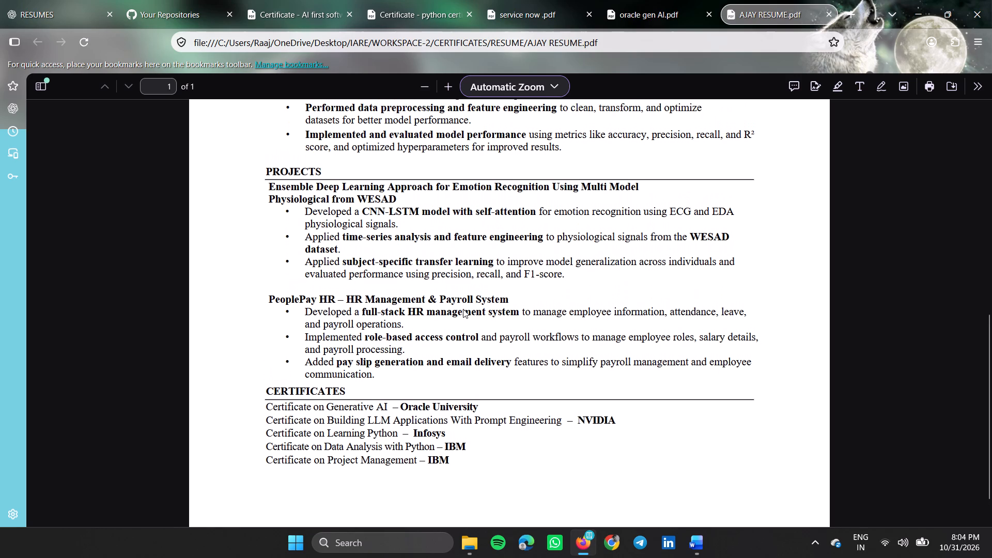
scroll(463, 309, "up", 1)
scroll(463, 309, "down", 2)
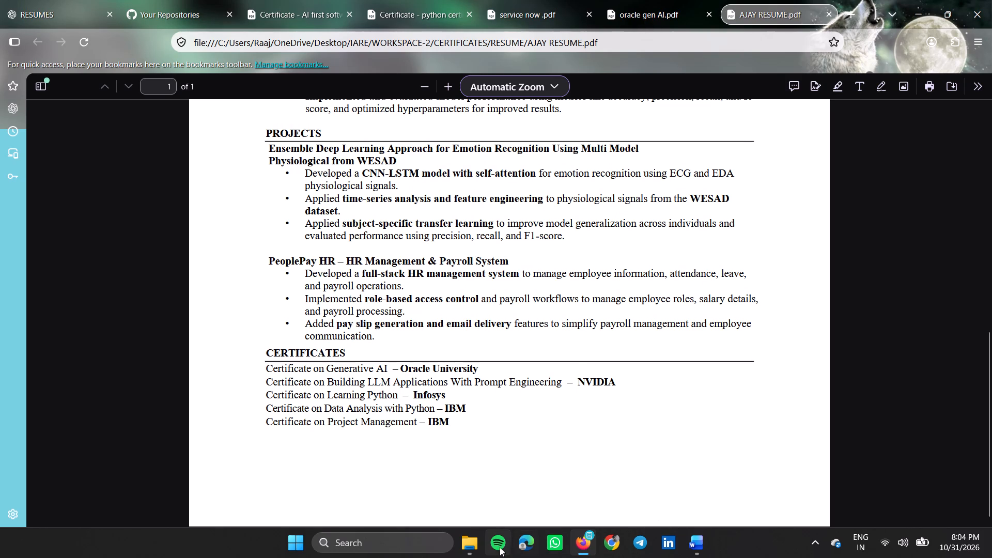
left_click(195, 0)
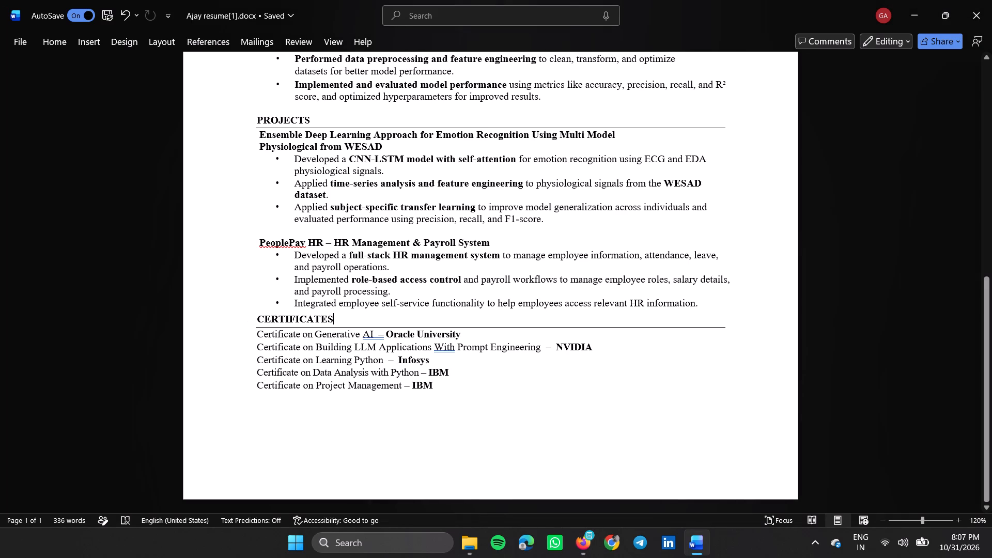
left_click_drag(710, 298, 311, 300)
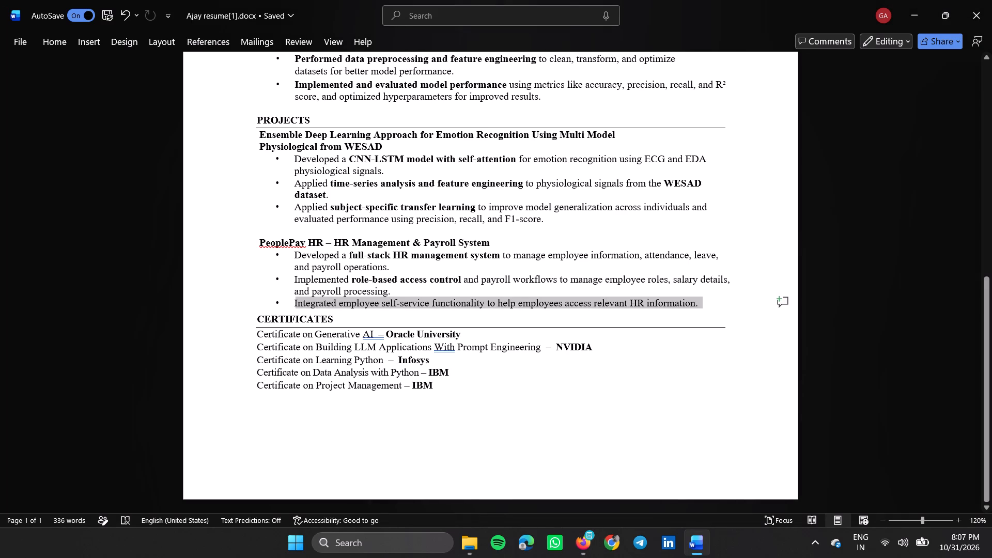
left_click_drag(311, 300, 311, 300)
key("BackSpace")
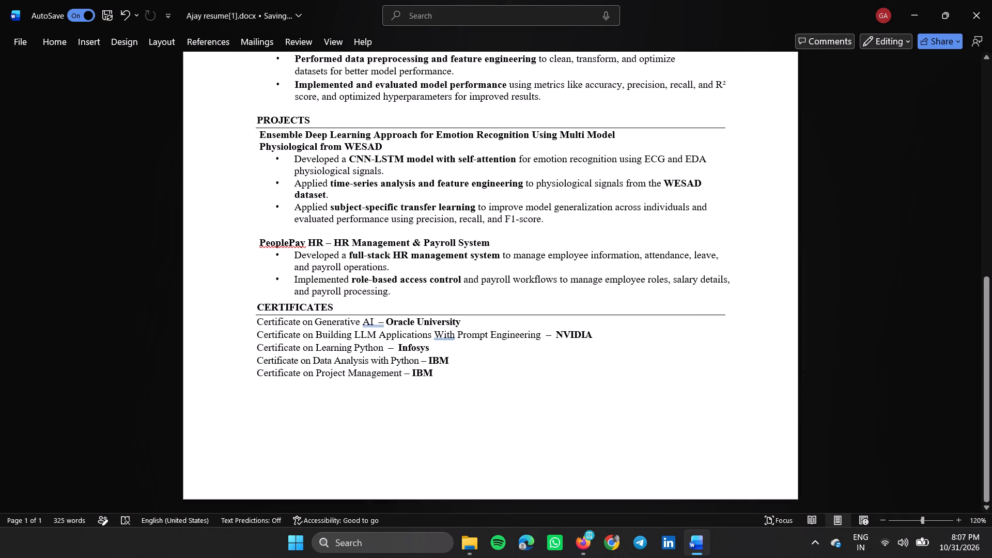
left_click(407, 289)
key("Return")
key("ctrl+v")
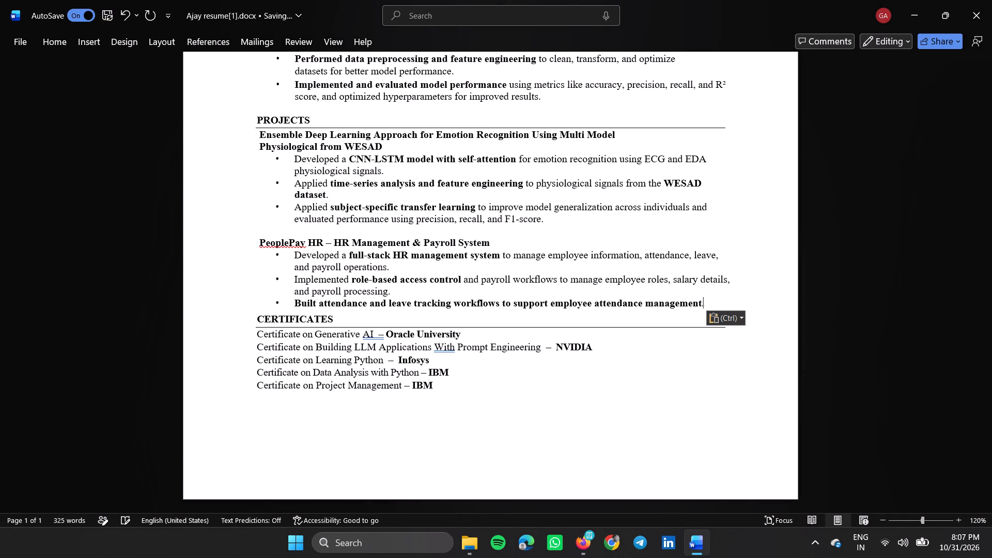
Remove the bold formatting from the text of the attendance and leave tracking bullet.
left_click_drag(702, 304, 630, 308)
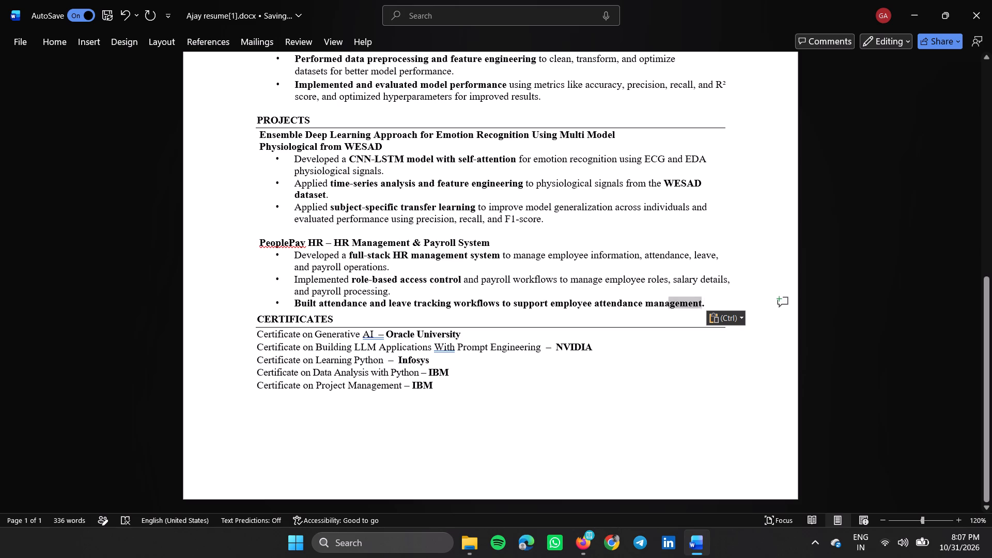
left_click_drag(630, 308, 306, 299)
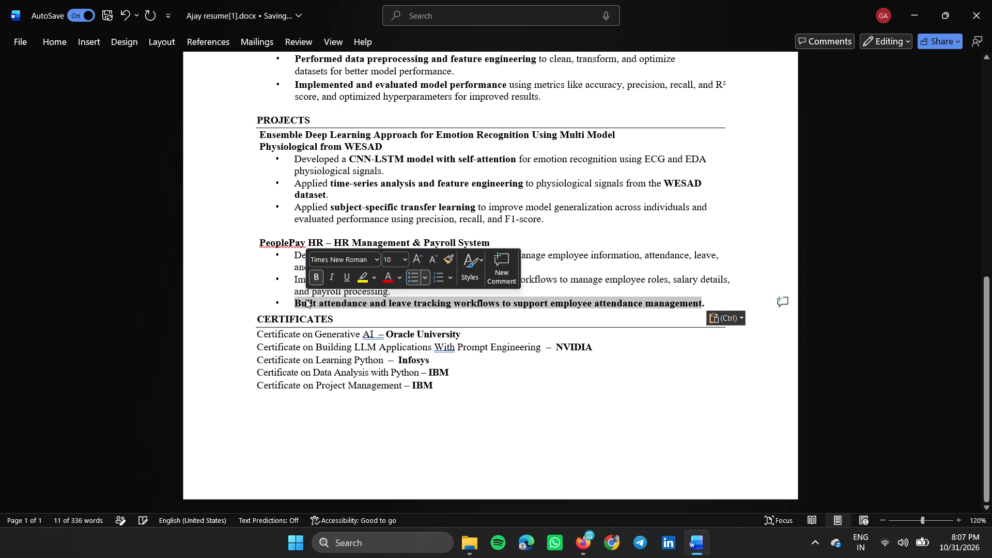
key("ctrl+b")
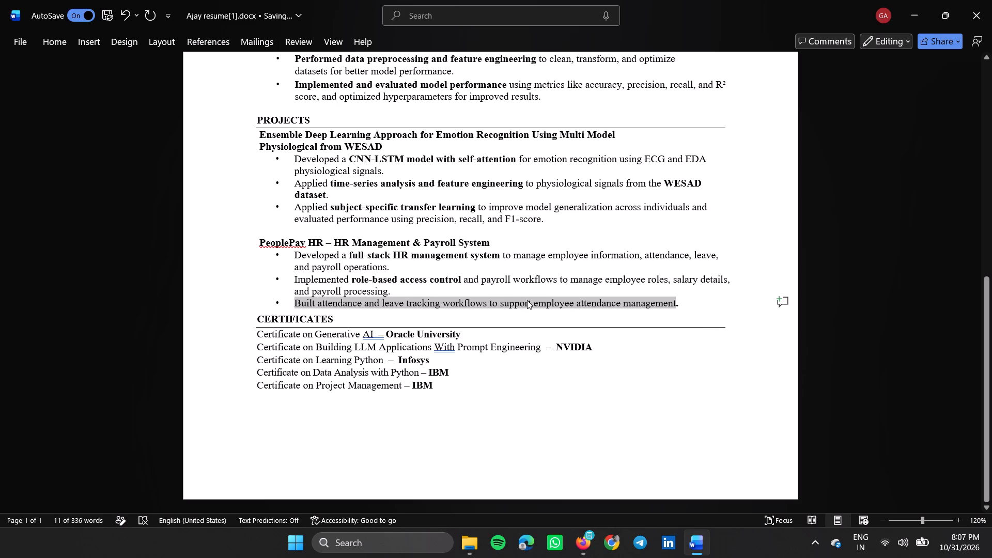
left_click(527, 300)
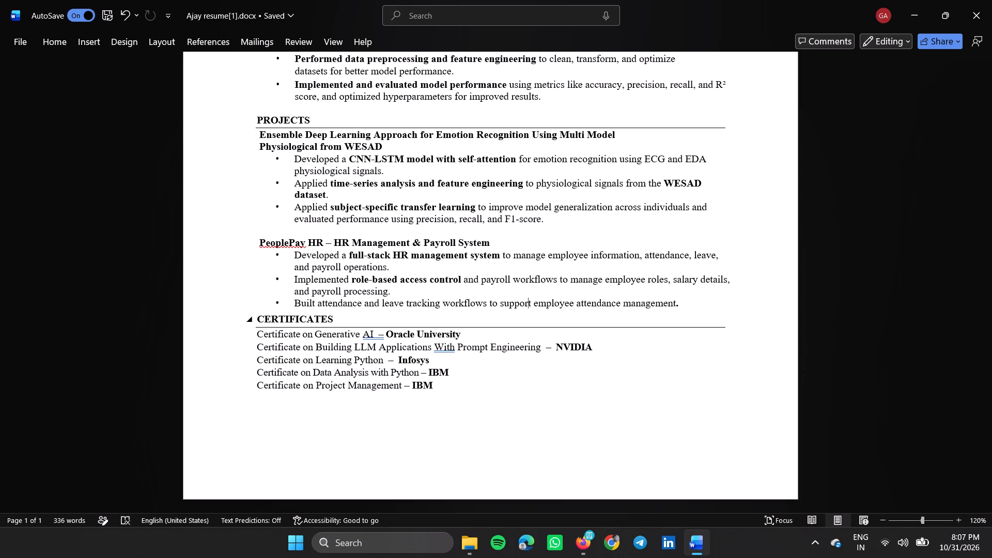
Review the upper part of the resume, including the spelling suggestions for "B.Tech" in the professional summary.
scroll(494, 310, "up", 2)
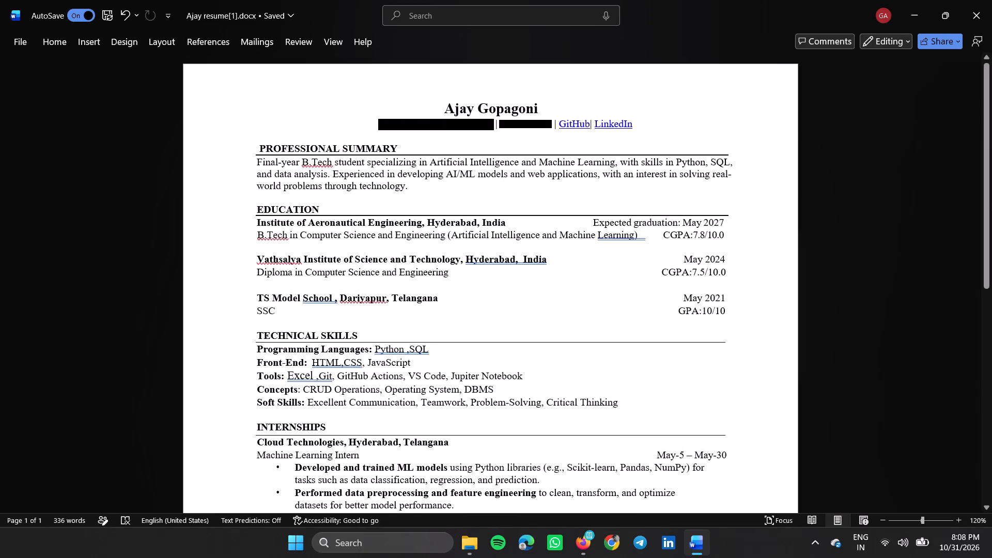
left_click(309, 162)
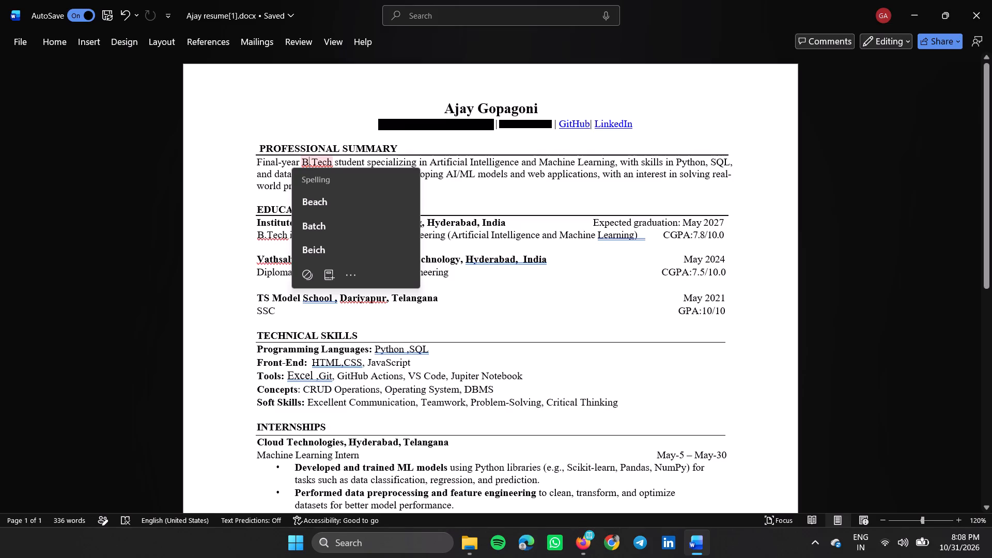
left_click(592, 289)
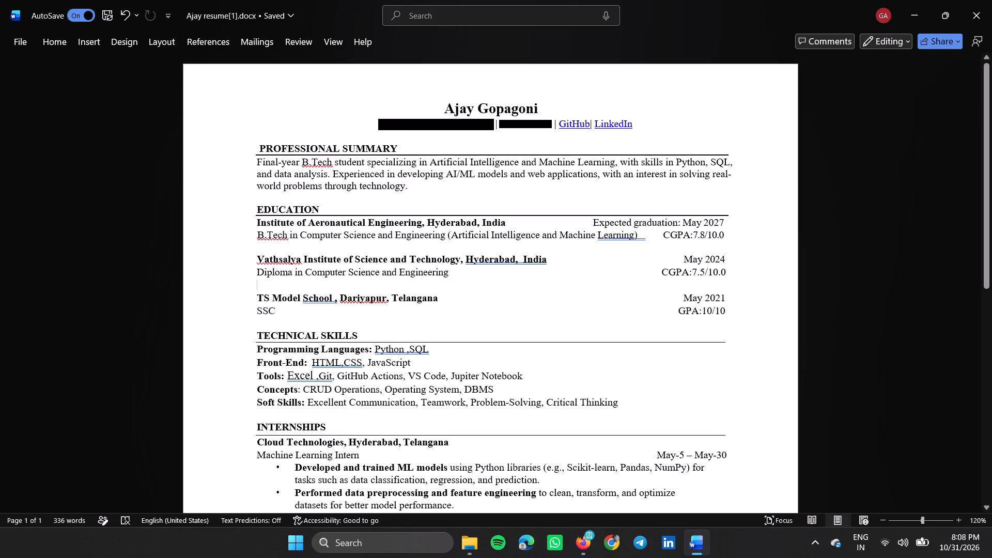
scroll(488, 327, "down", 9)
scroll(271, 251, "up", 4)
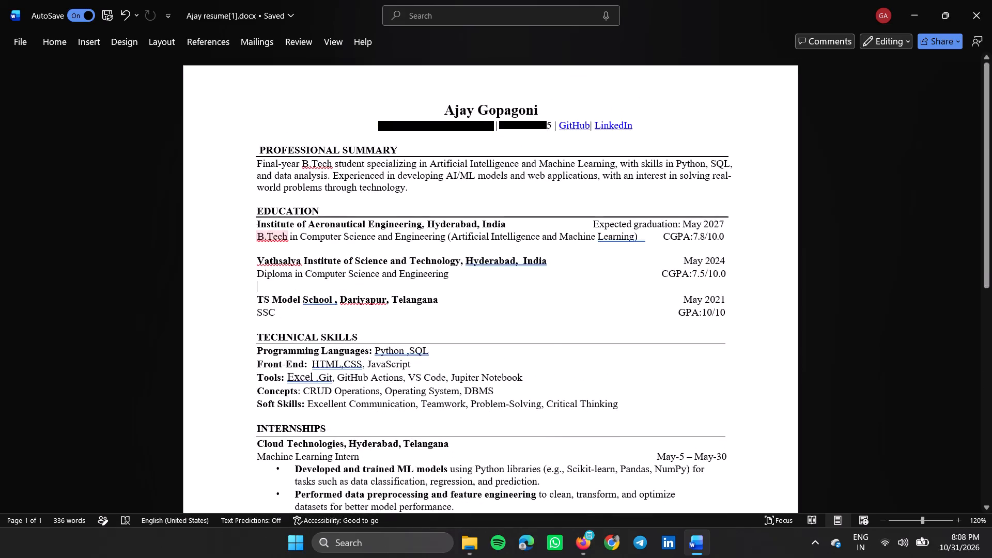
Start exporting the resume as a PDF and choose the IARE folder as the starting location.
left_click(13, 40)
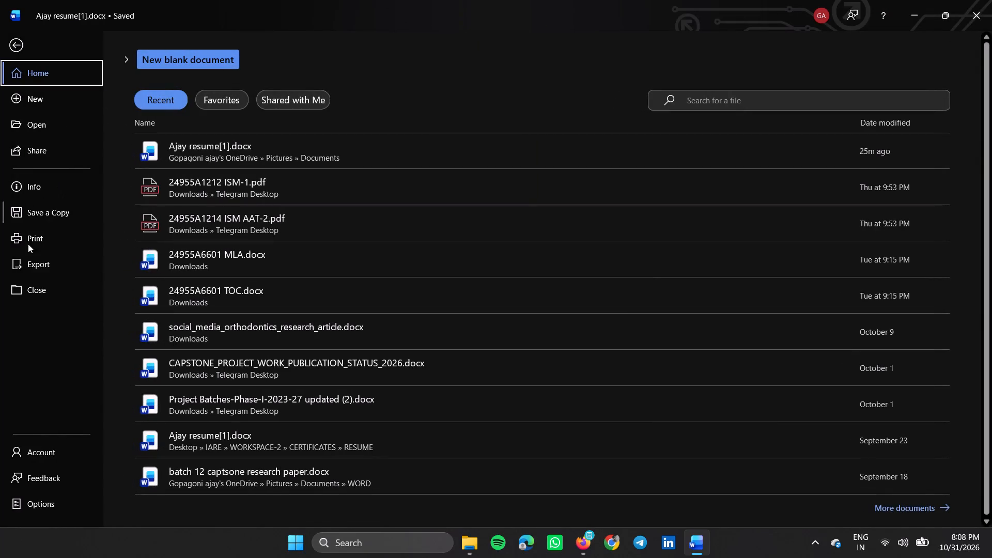
left_click(31, 261)
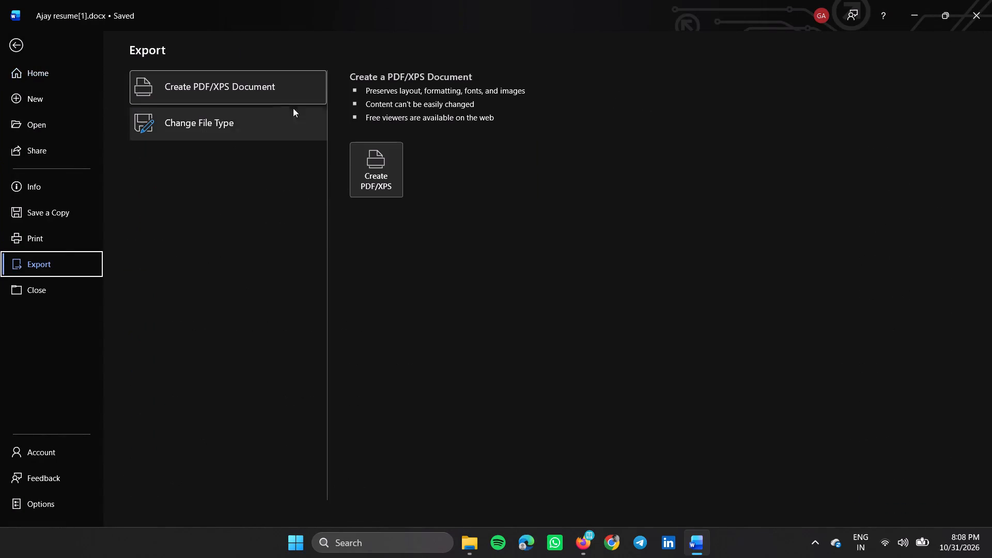
left_click(382, 156)
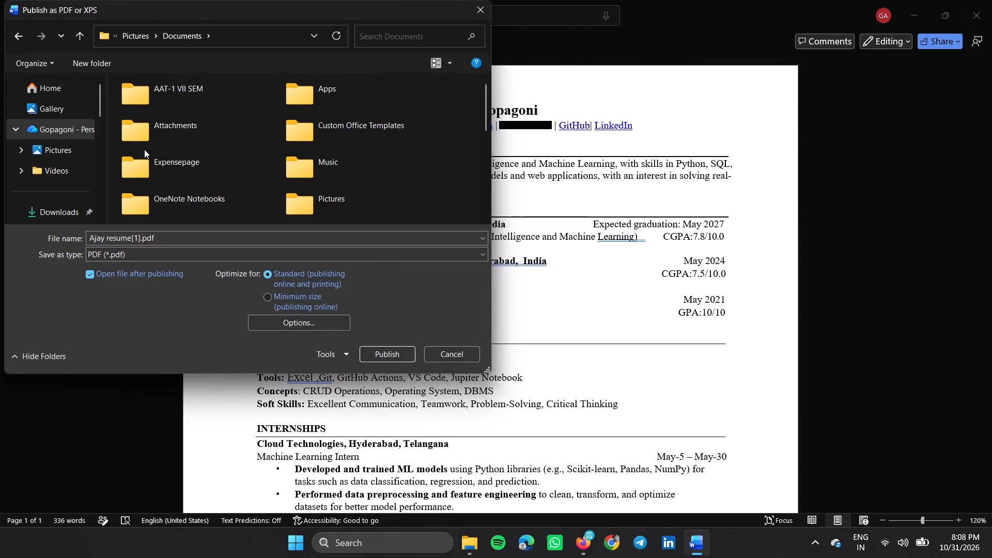
scroll(87, 179, "down", 1)
scroll(45, 194, "down", 1)
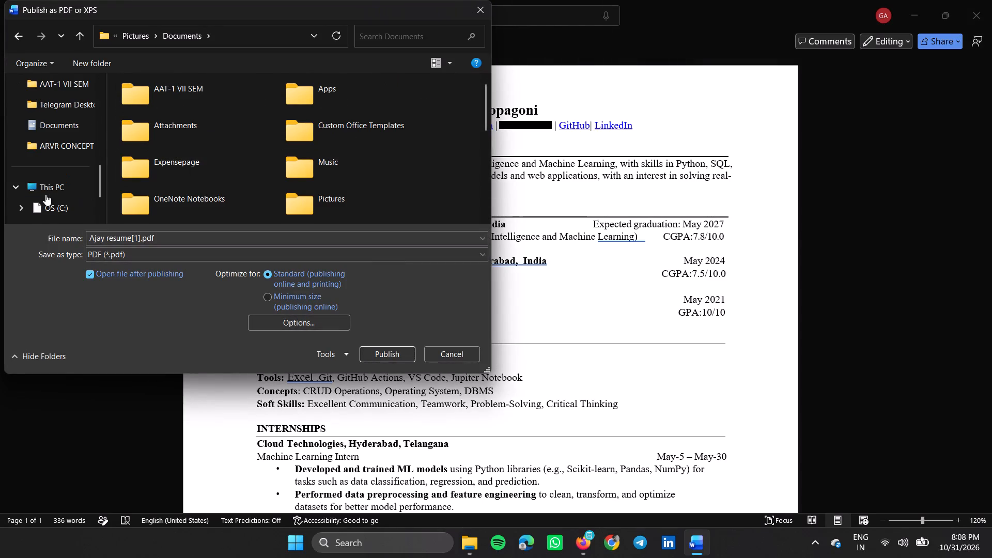
scroll(71, 91, "up", 1)
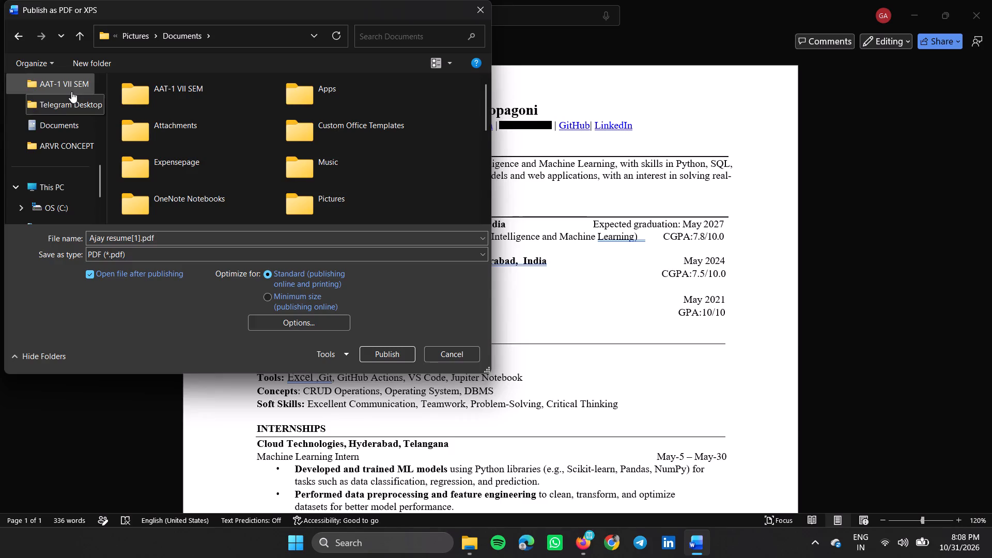
scroll(71, 91, "up", 1)
left_click(63, 187)
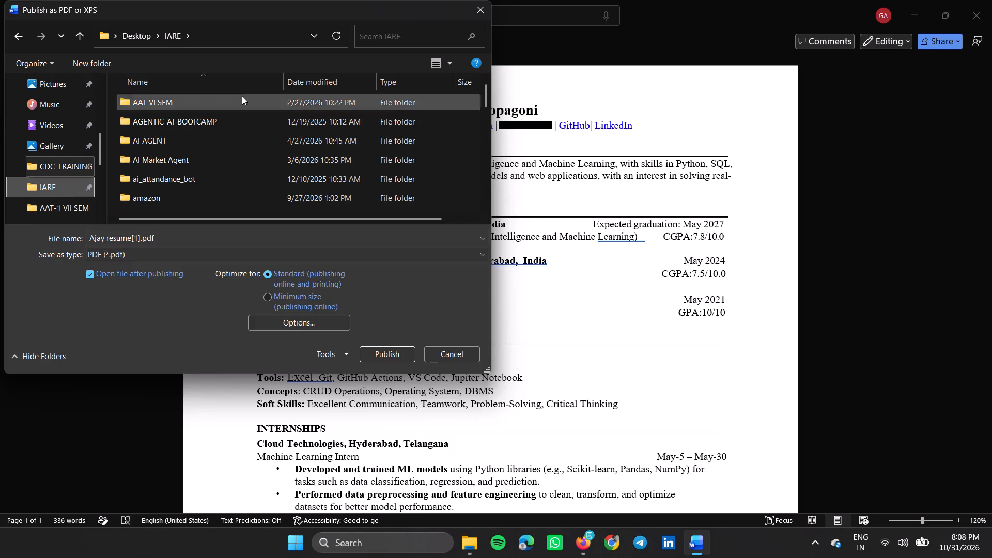
Set the export destination to the RESUME folder inside CERTIFICATES, searching for "CER" and "RES" to reach it.
left_click(356, 33)
left_click(366, 33)
type("CER")
double_click(227, 88)
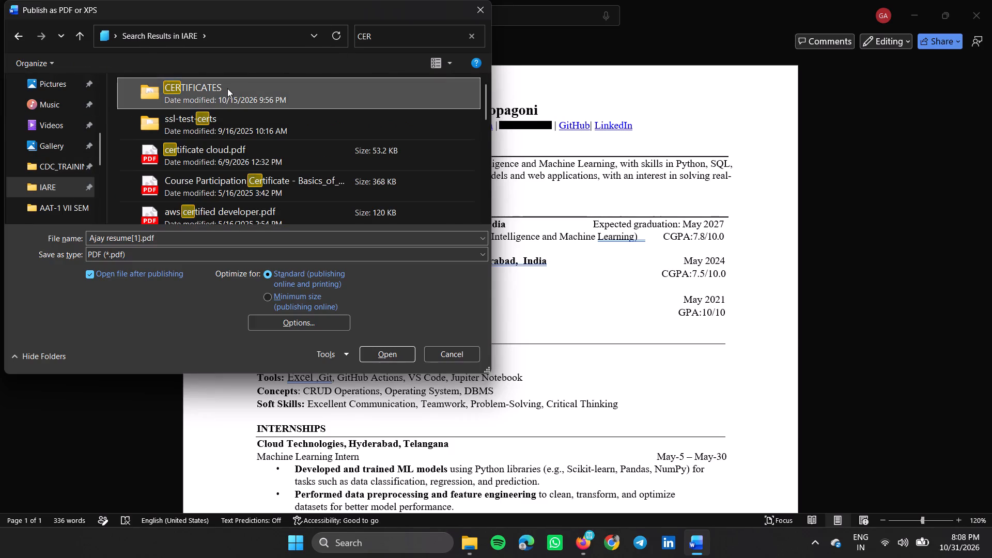
double_click(227, 88)
left_click(395, 39)
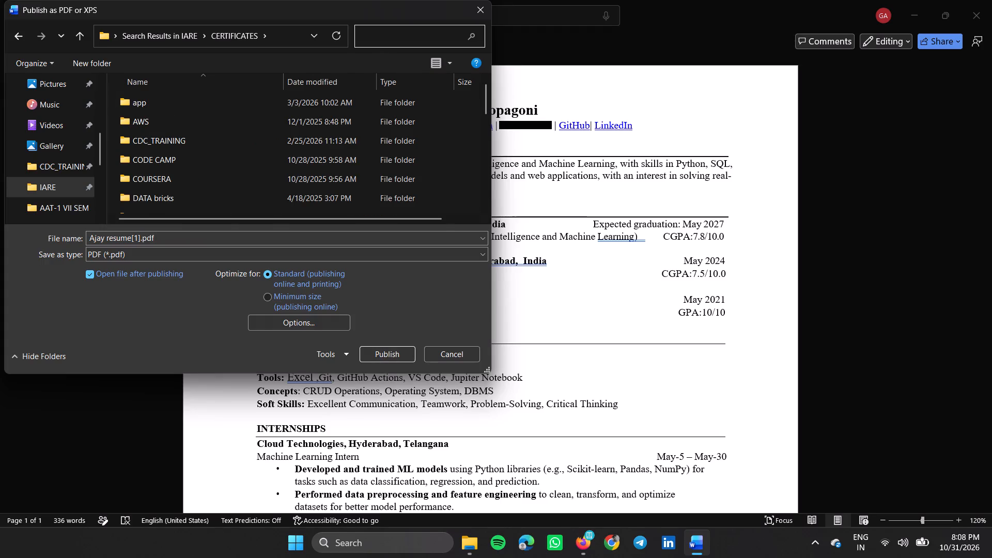
type("RES")
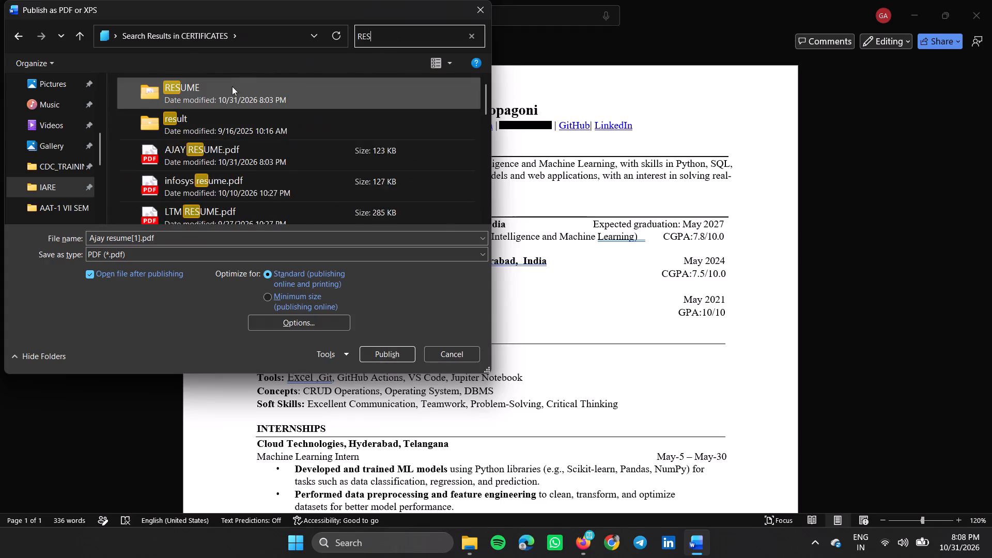
double_click(229, 90)
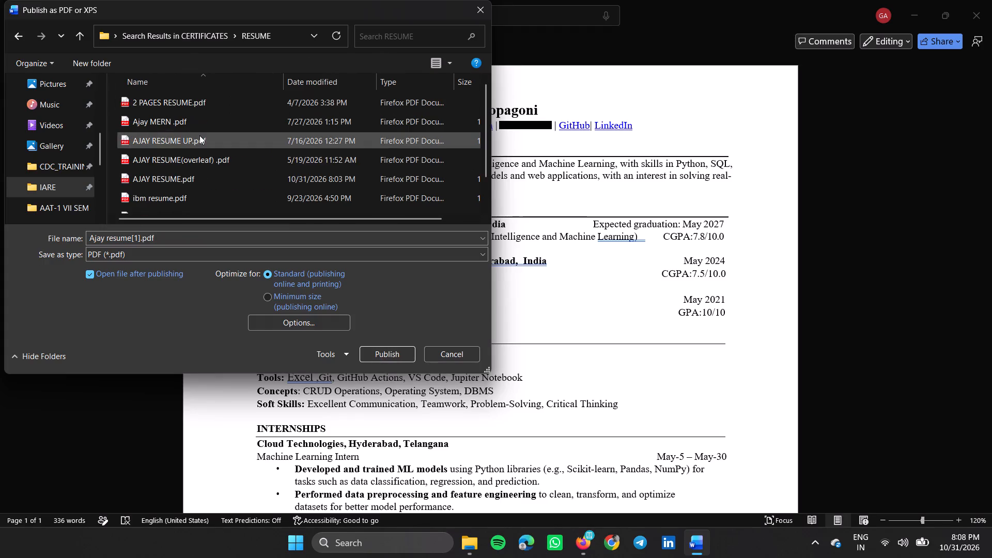
Publish the resume as a PDF in the RESUME folder, overwriting the existing AJAY RESUME.pdf.
scroll(199, 135, "down", 1)
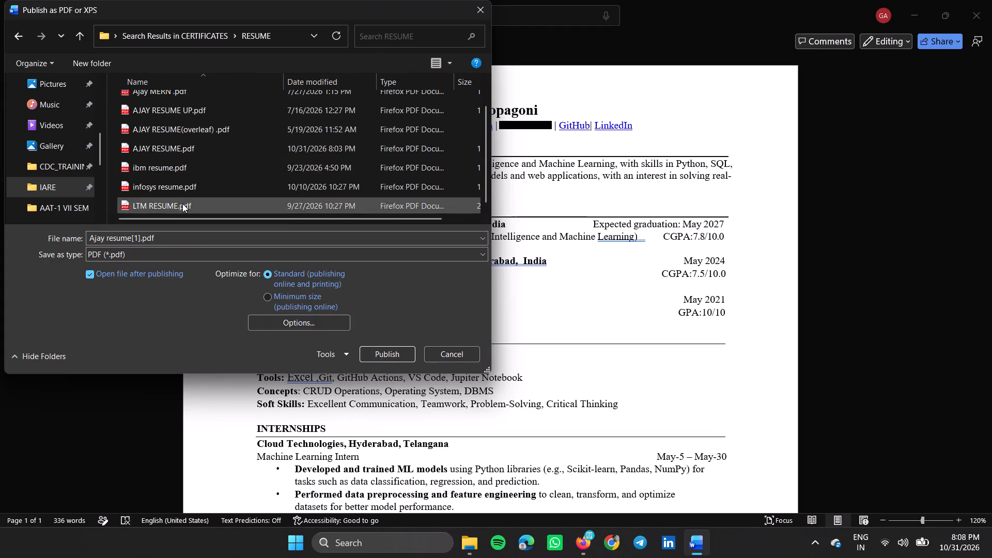
scroll(182, 204, "down", 2)
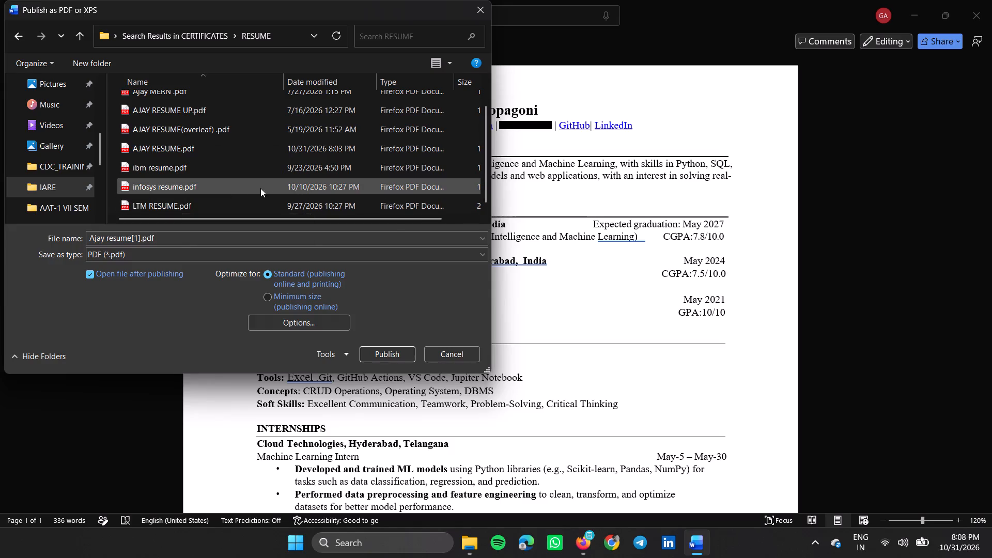
scroll(242, 185, "up", 1)
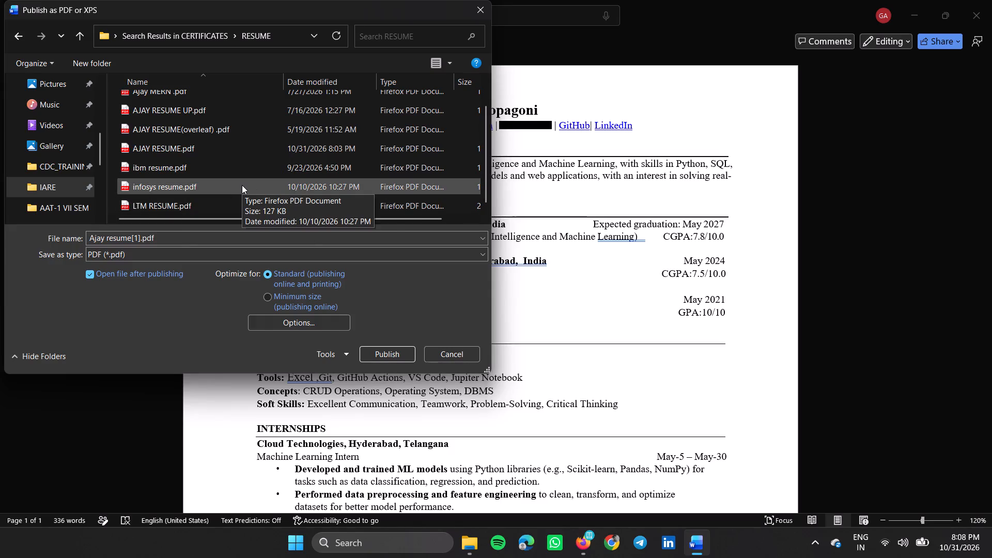
scroll(242, 185, "up", 3)
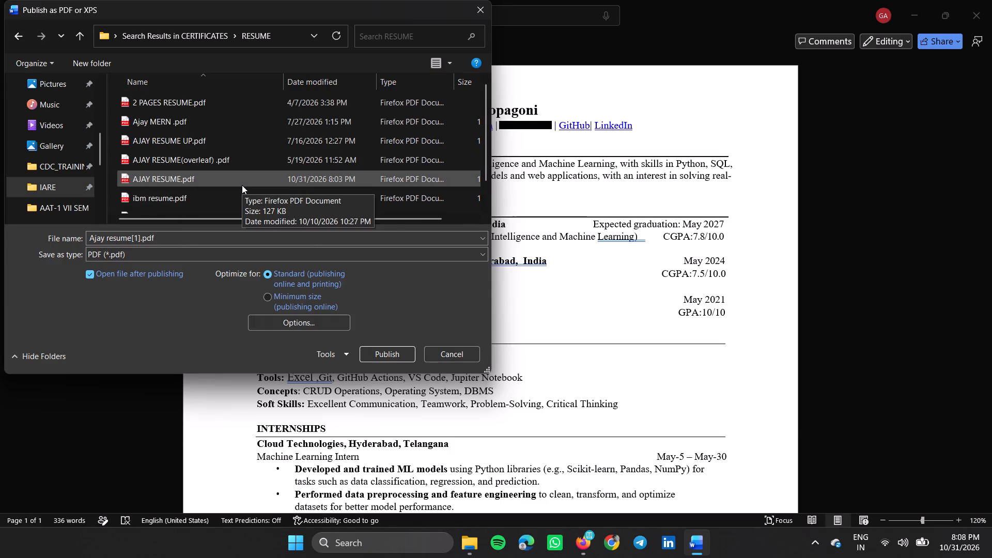
scroll(242, 185, "down", 8)
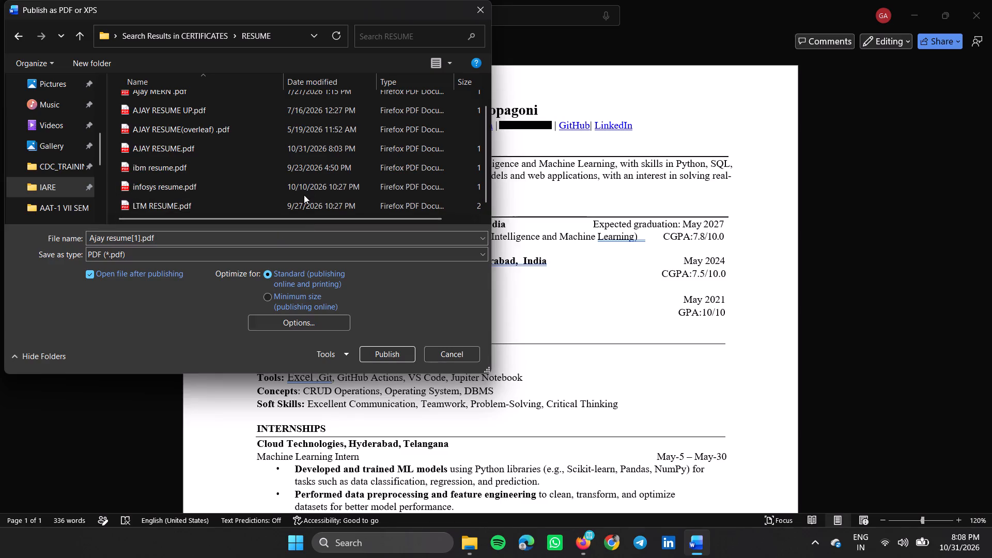
left_click(317, 153)
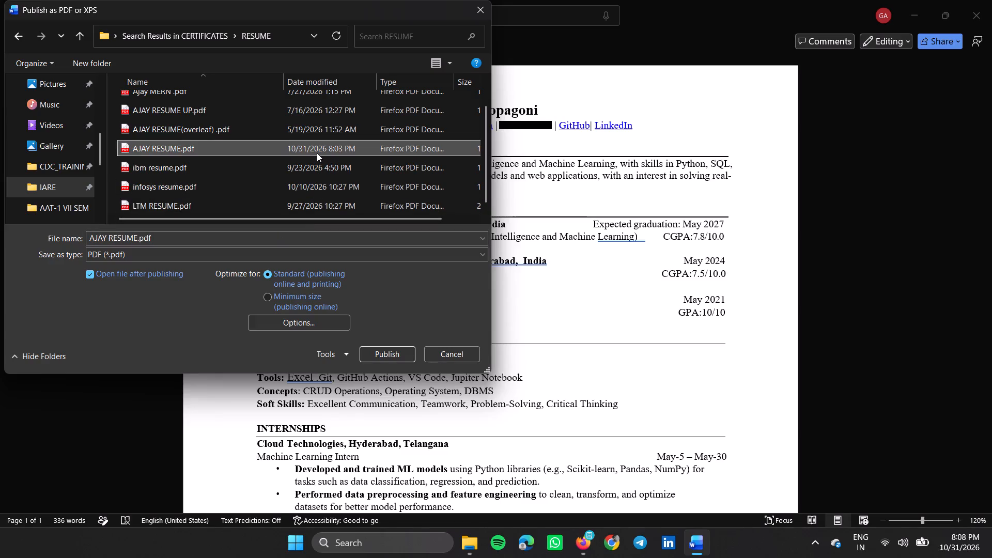
left_click(377, 357)
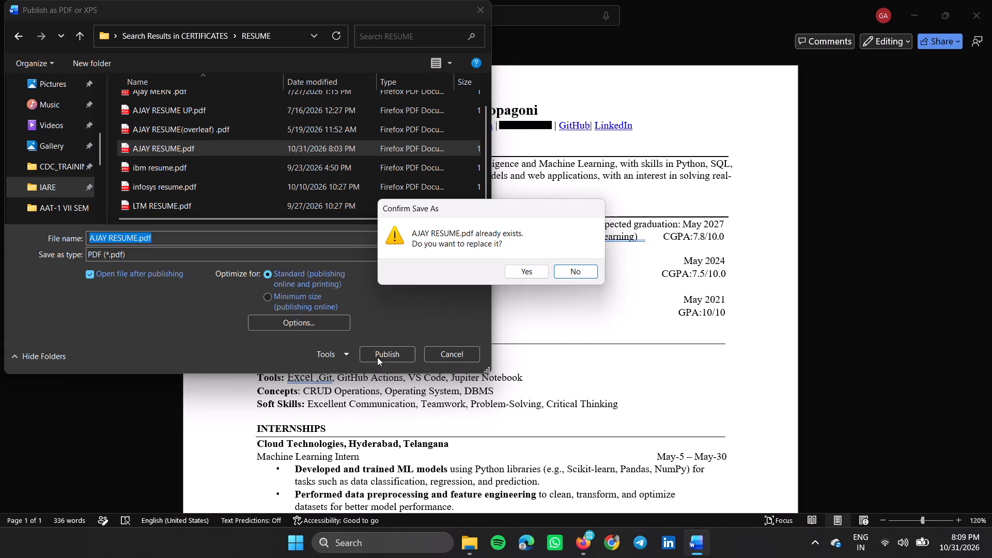
left_click(531, 275)
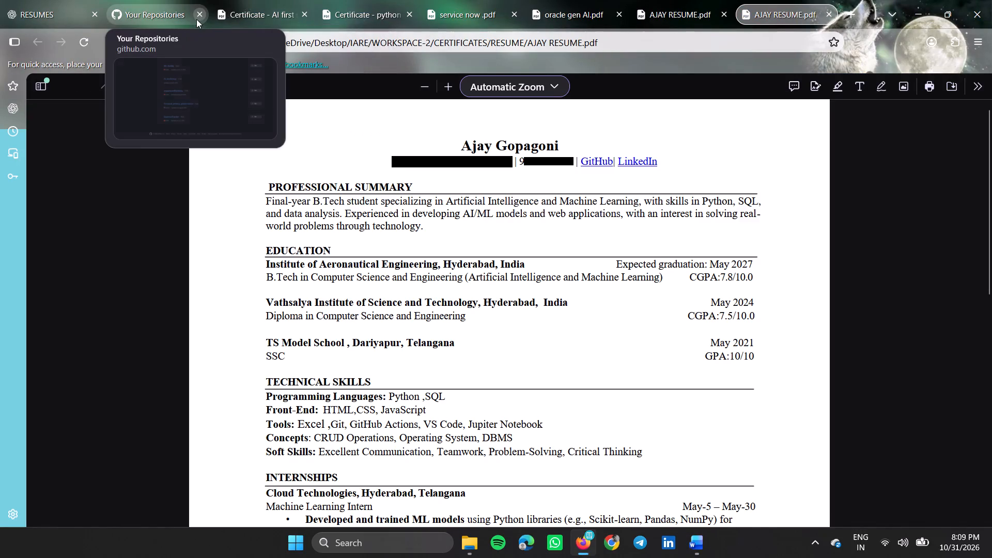
Close the certificate PDFs and the older copy of the resume PDF in Firefox, keeping the newly exported resume open.
triple_click(303, 11)
triple_click(303, 11)
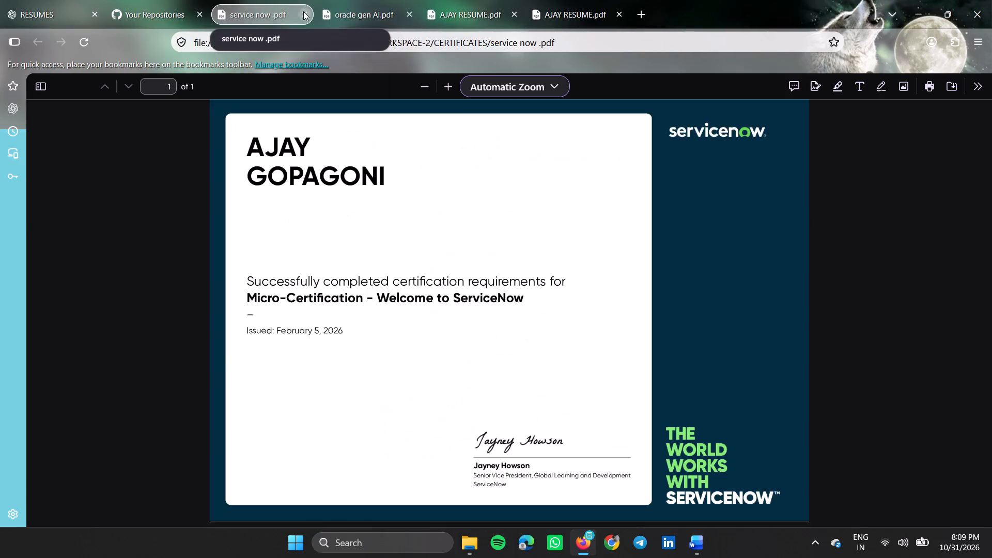
left_click(303, 11)
left_click(303, 11)
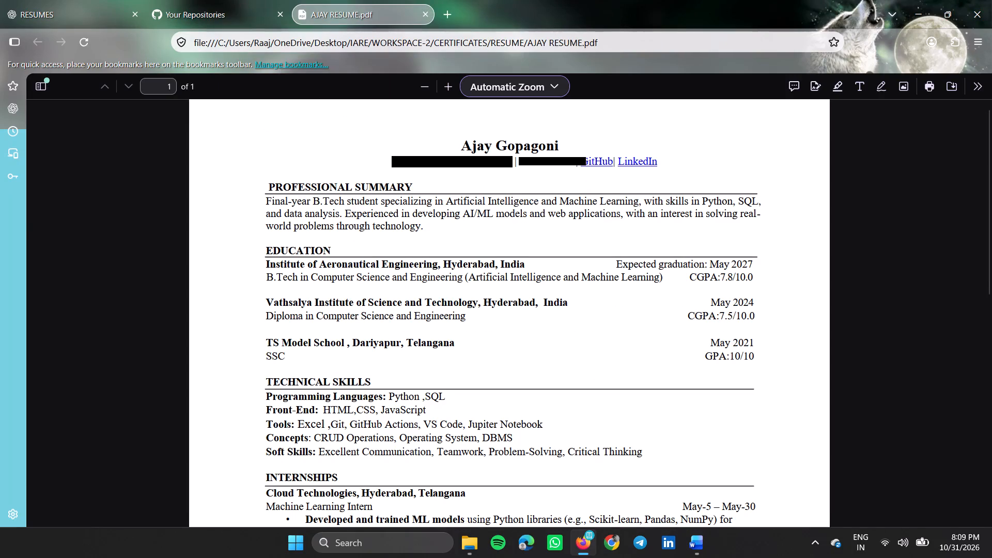
Review the exported resume PDF from the professional summary through the projects and certificates sections.
scroll(347, 277, "down", 2)
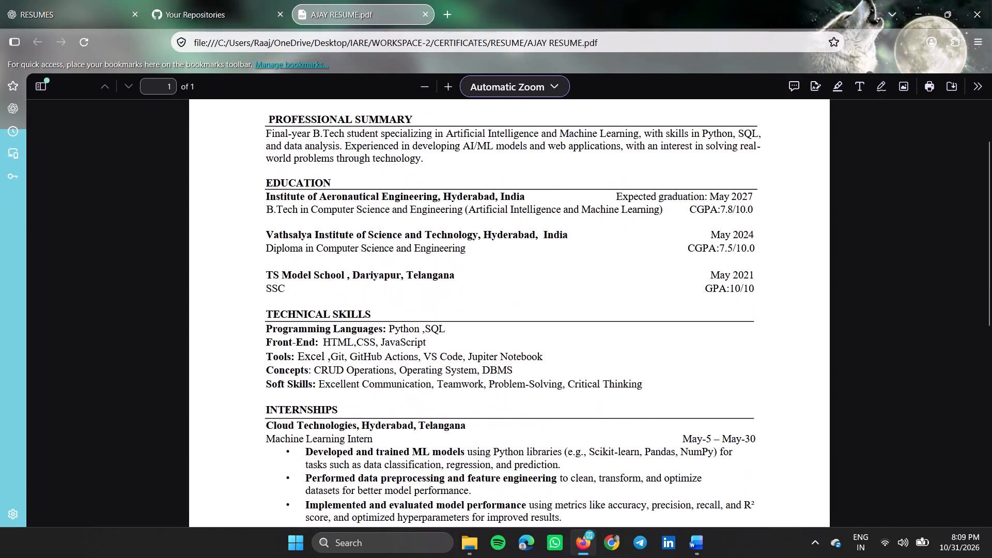
scroll(347, 277, "down", 2)
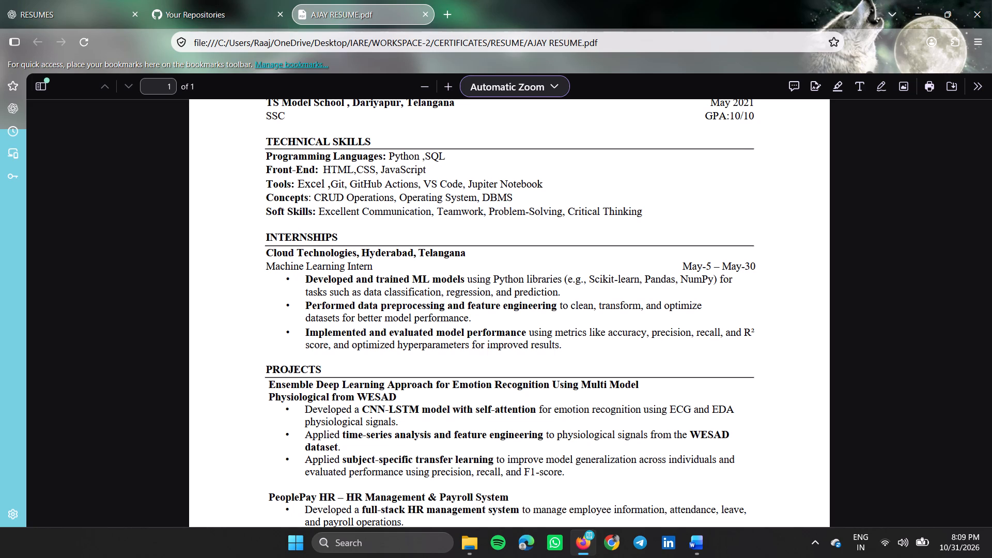
scroll(347, 277, "down", 2)
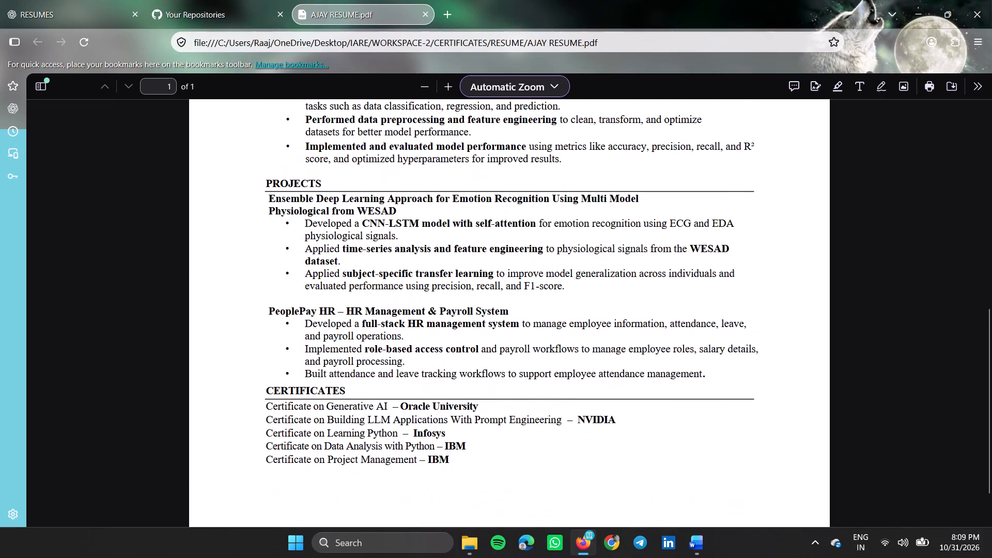
scroll(347, 277, "down", 1)
scroll(345, 318, "up", 1)
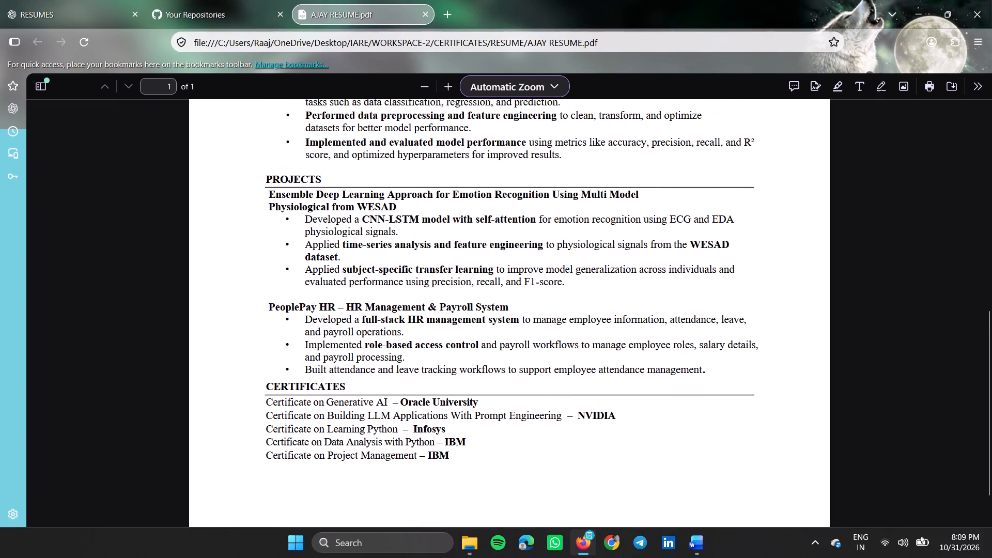
scroll(346, 319, "up", 2)
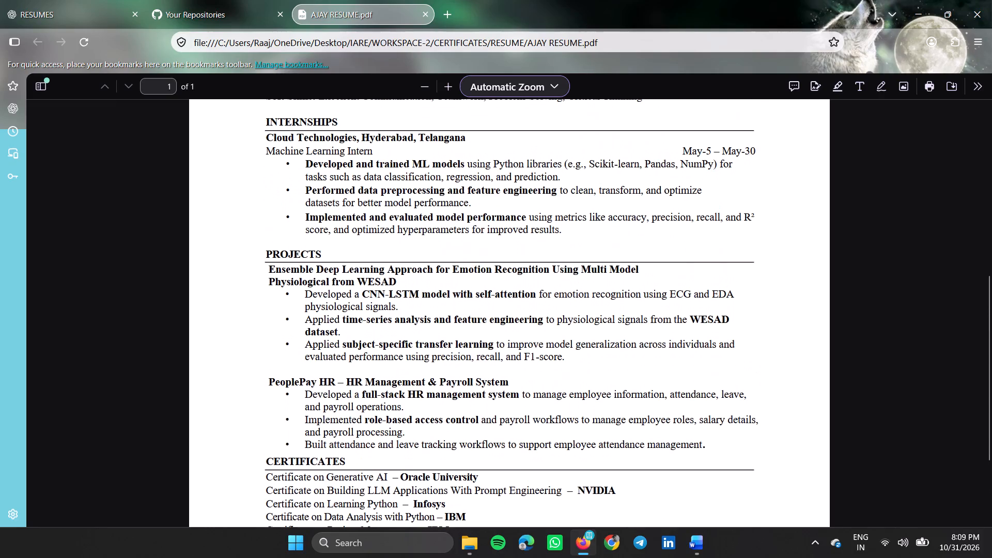
scroll(346, 319, "up", 3)
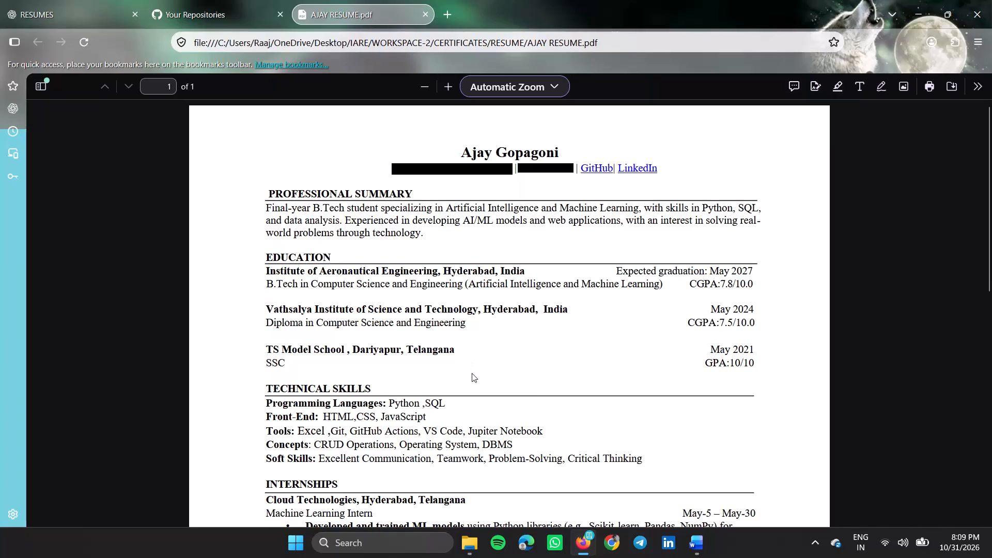
Switch to WhatsApp.
left_click(560, 550)
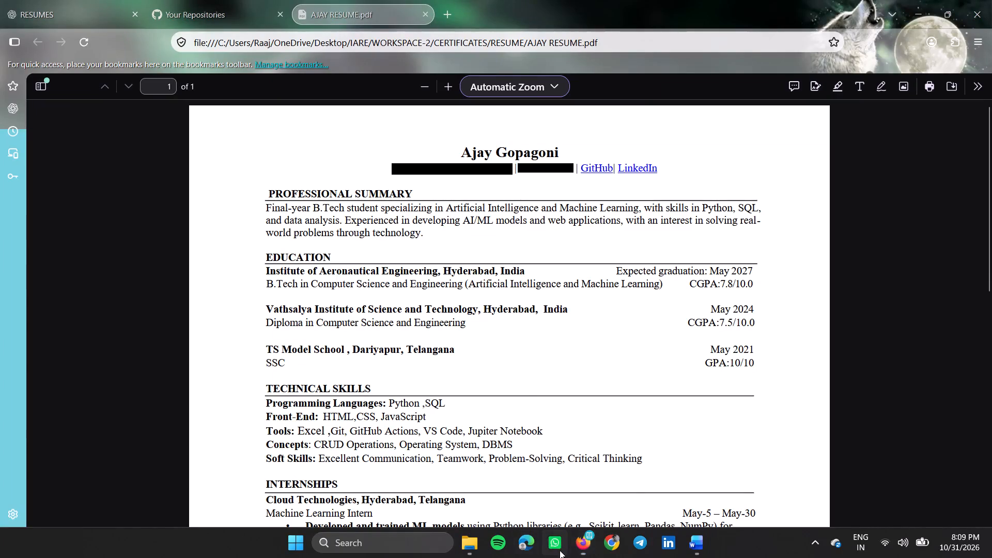
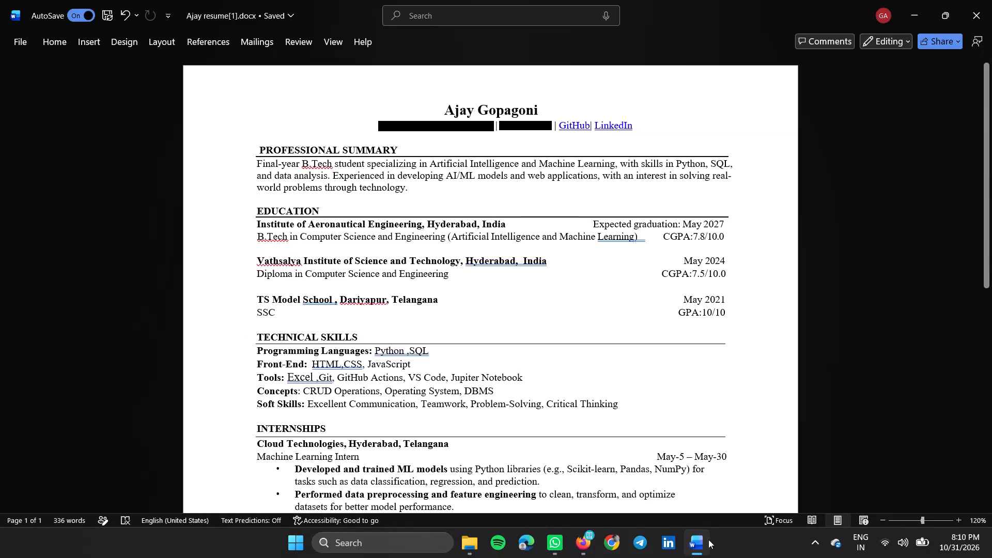
Switch to Word and change the month of the expected graduation date in the Education section to April.
left_click(703, 546)
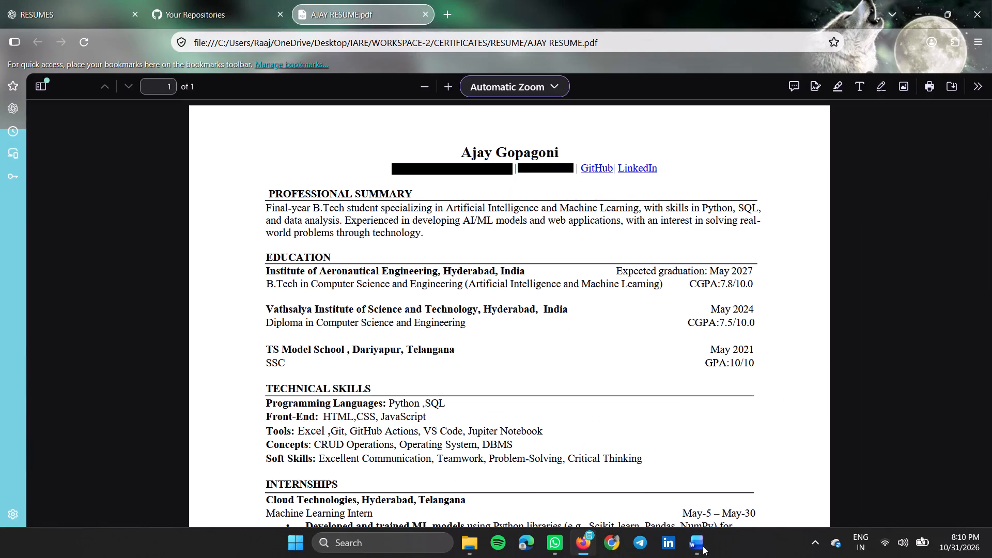
left_click(703, 546)
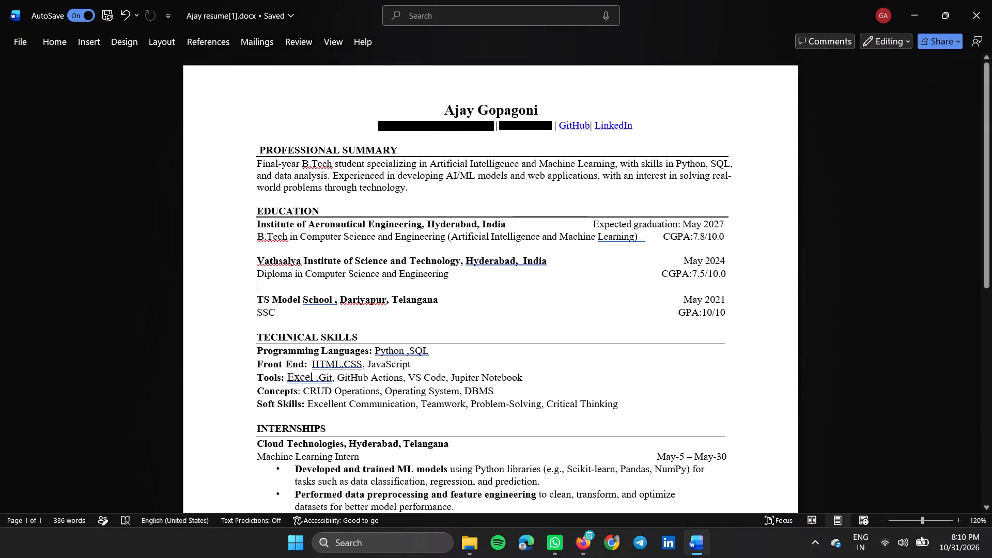
left_click(703, 226)
key("Left")
key("BackSpace")
key("BackSpace")
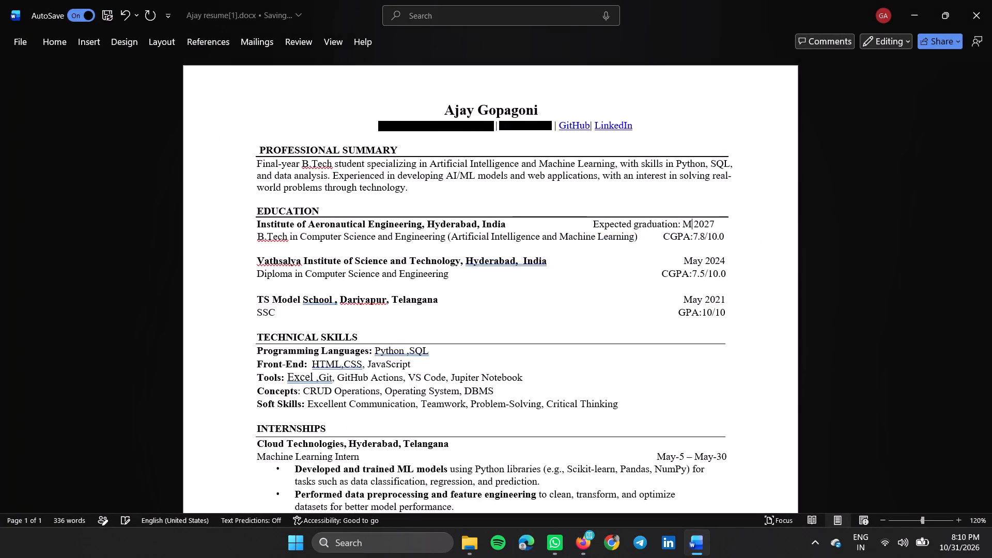
key("BackSpace")
type("APR")
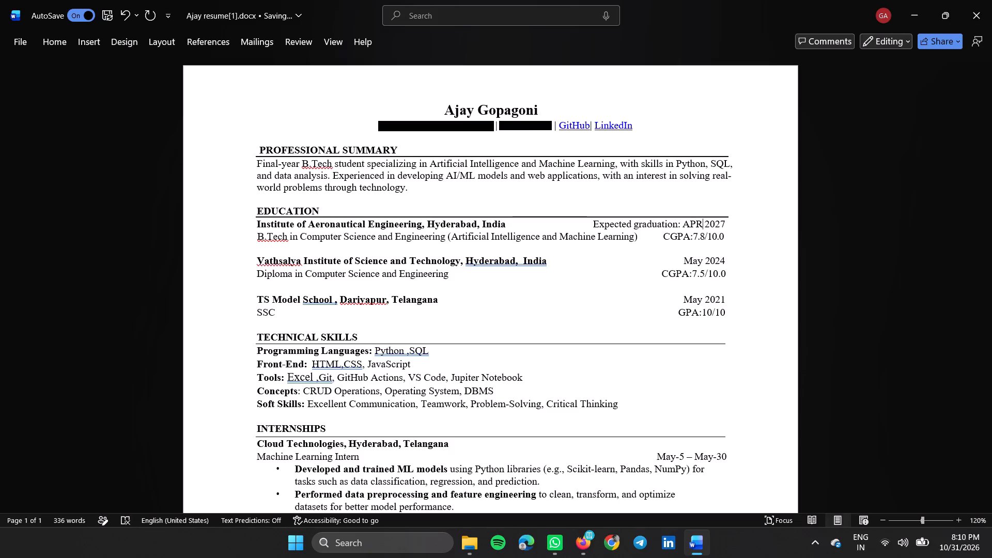
key("BackSpace")
key("BackSpace")
key("BackSpace")
key("BackSpace")
type("April")
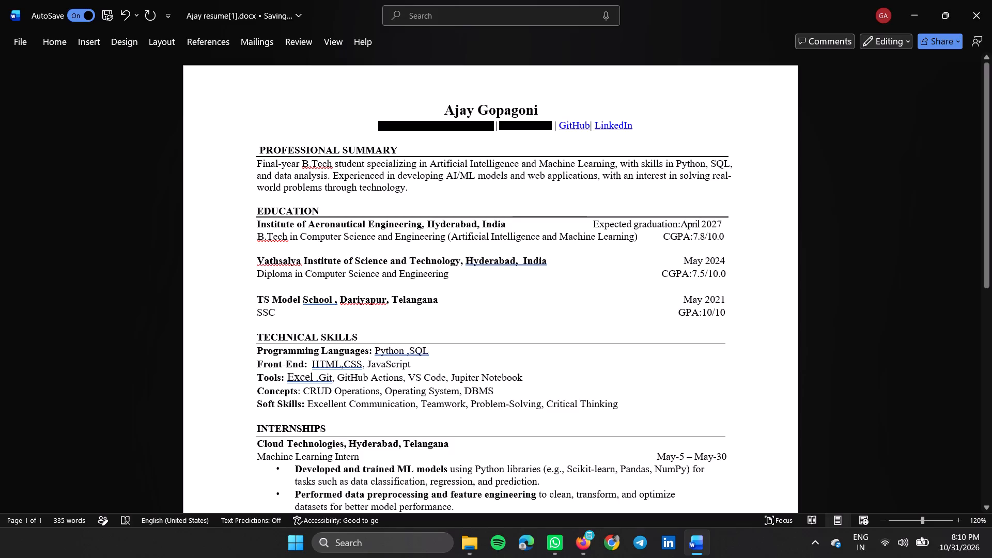
Replace the gap before "Expected graduation" with spaces so the date lines up near the right margin.
left_click(590, 223)
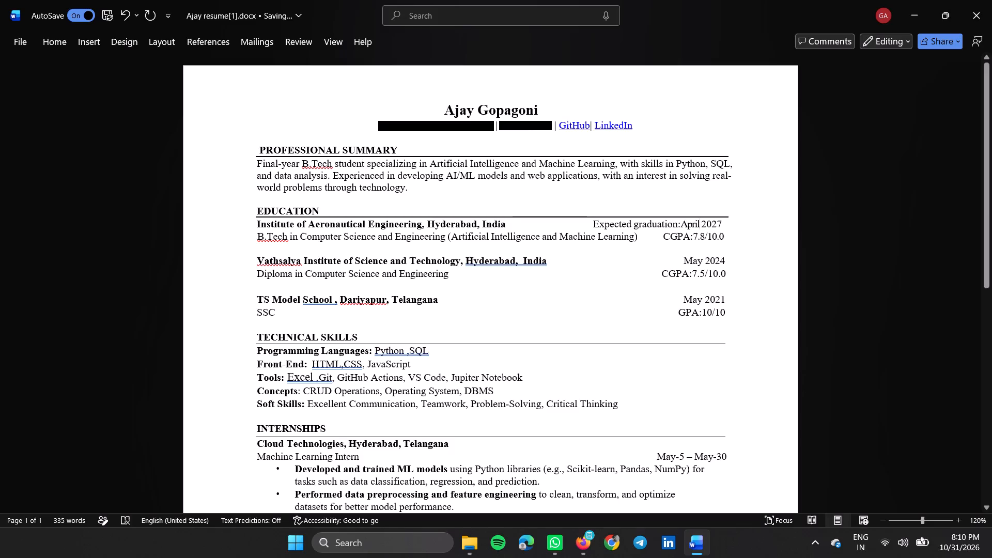
key("BackSpace")
key("space")
key("space")
key("space")
key("space")
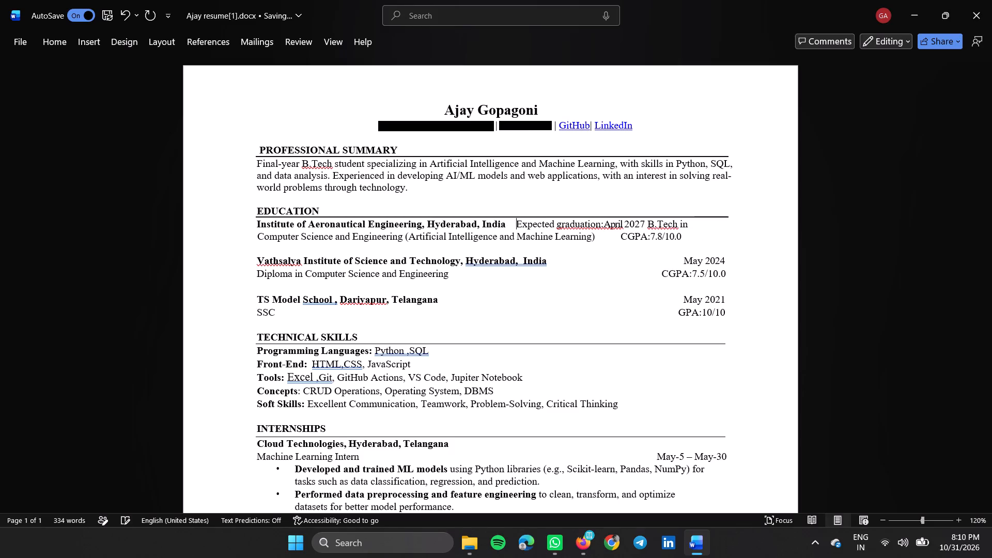
key("space")
key("space")
key("space")
key("space")
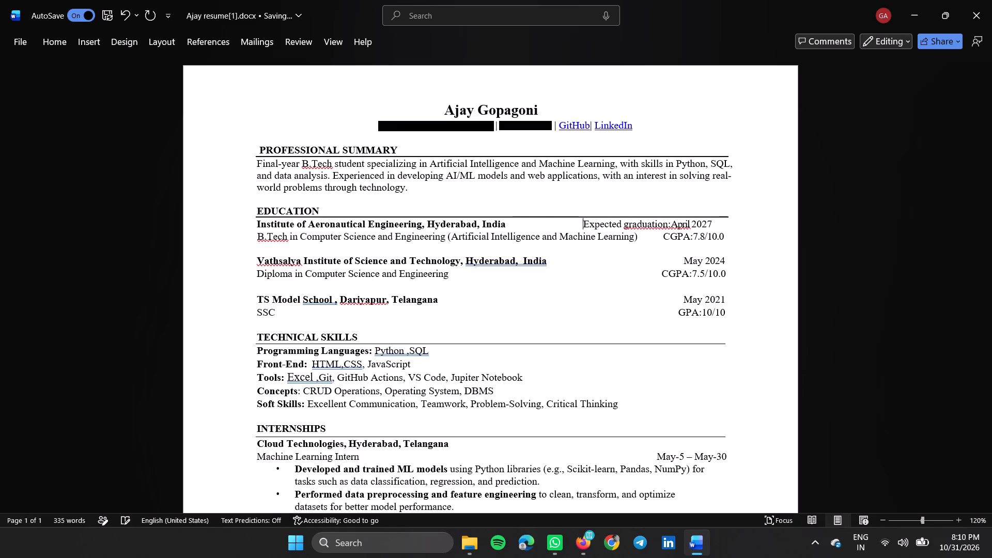
key("space")
key("space")
key("space")
key("space")
key("space")
key("space")
key("BackSpace")
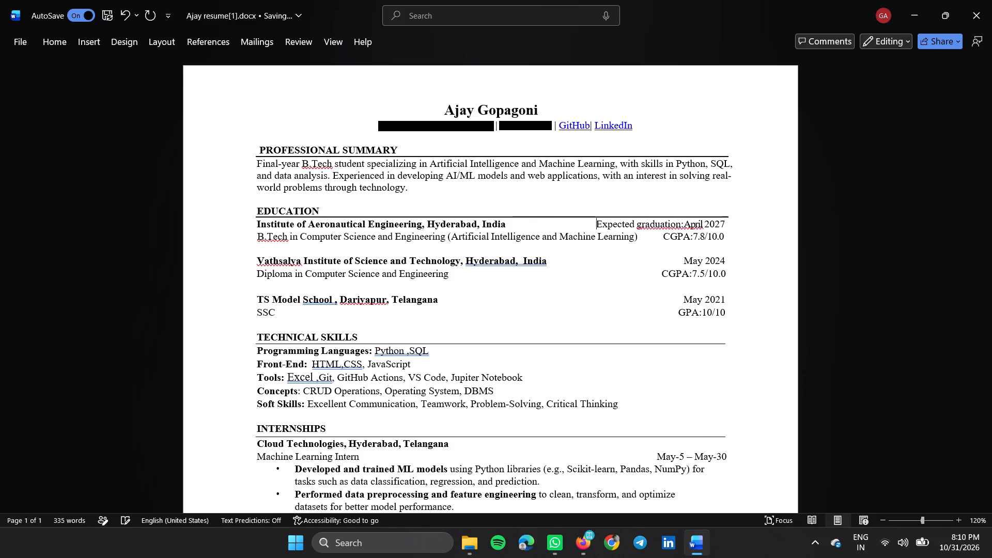
key("BackSpace")
key("BackSpace")
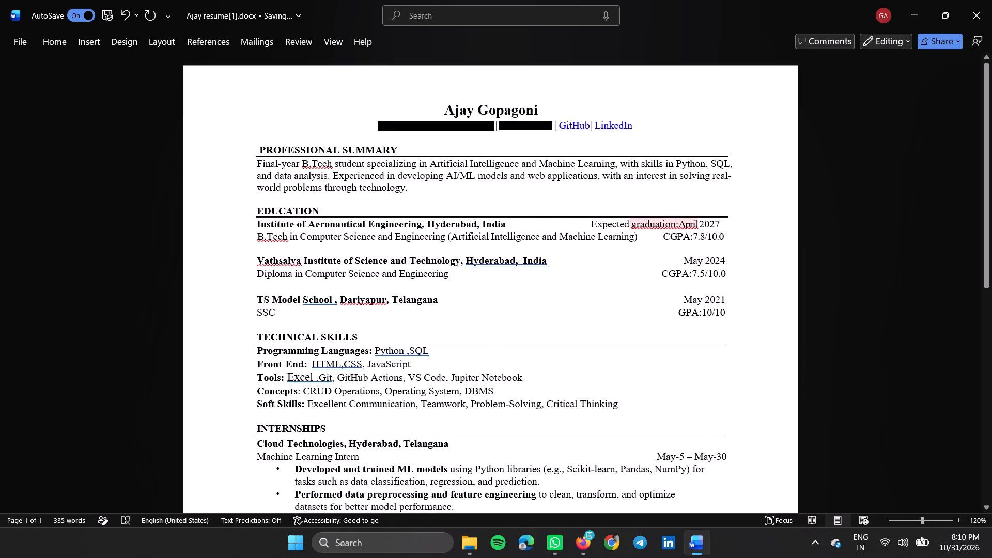
Accept the spelling suggestion "graduation: April" and add one extra space before and one after April.
left_click(634, 224)
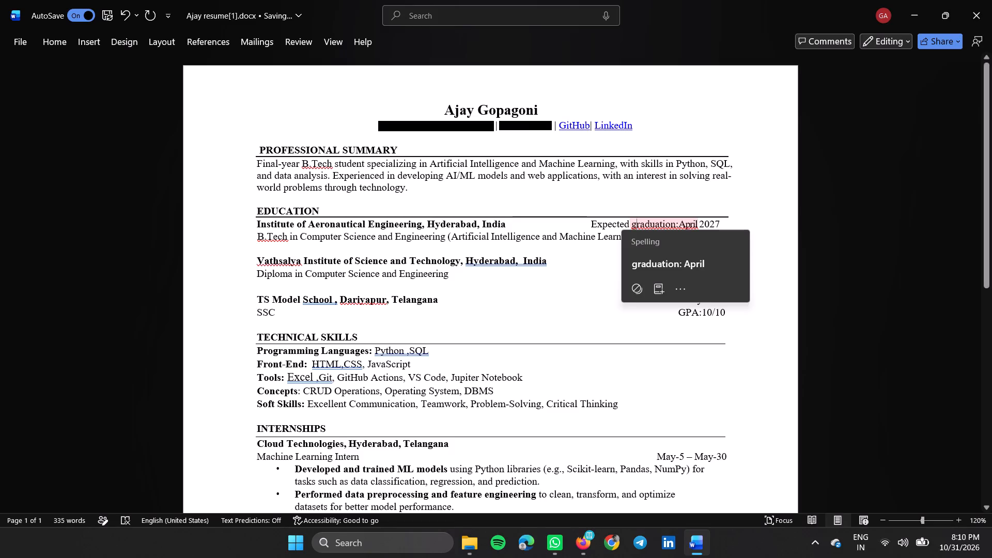
left_click(647, 261)
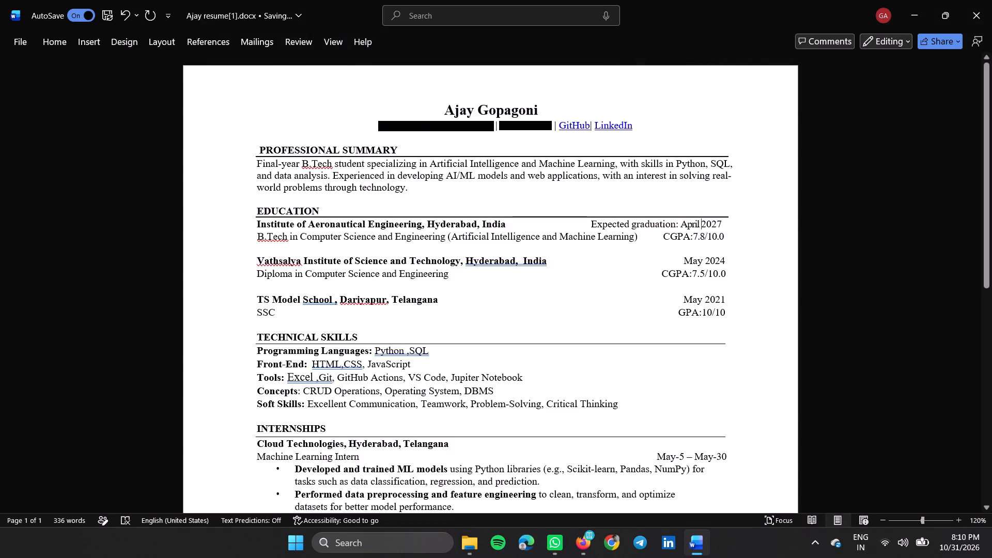
key("space")
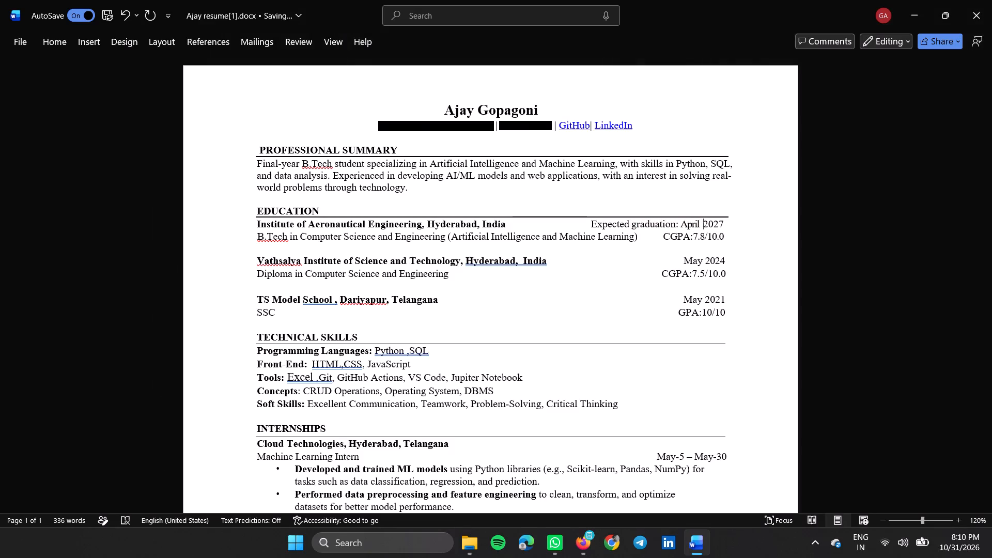
key("space")
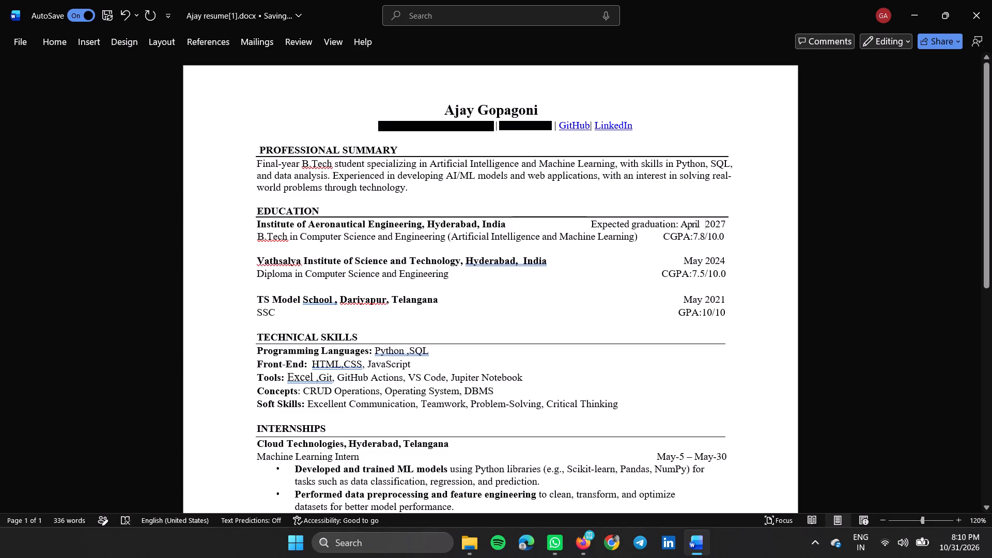
key("BackSpace")
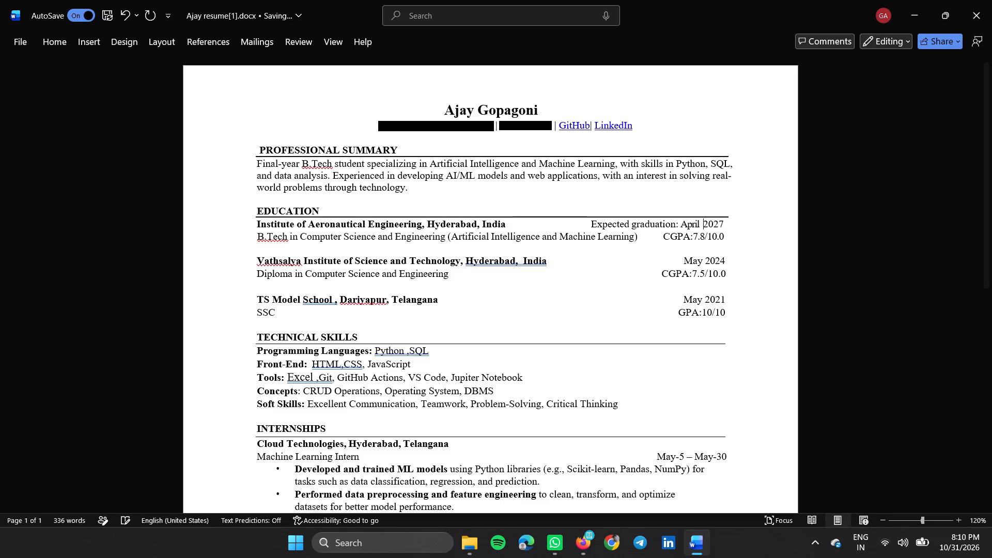
left_click(680, 226)
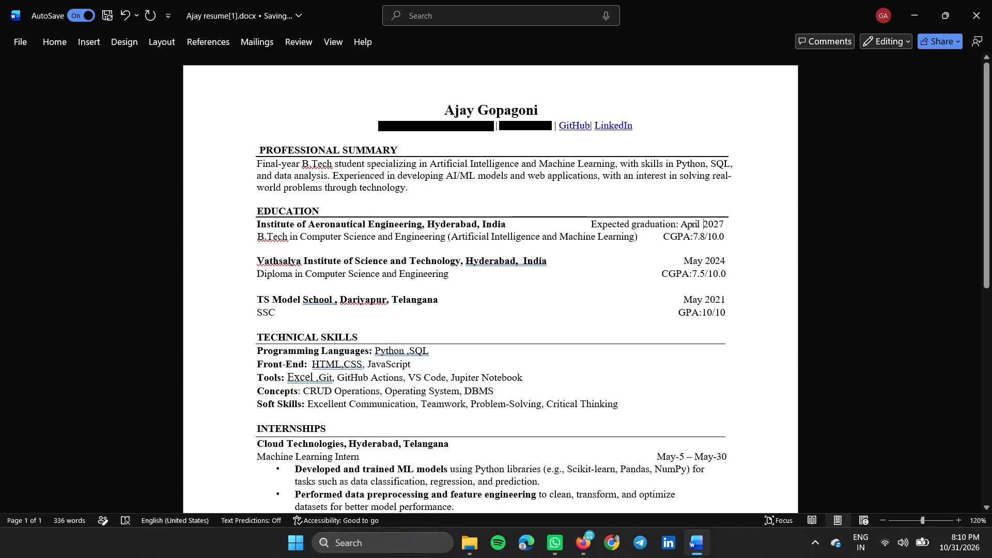
key("space")
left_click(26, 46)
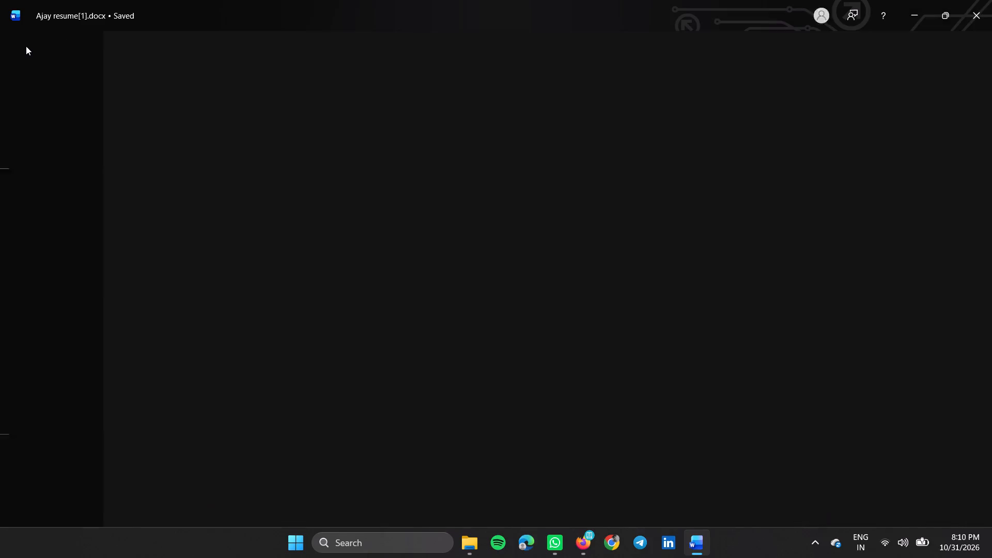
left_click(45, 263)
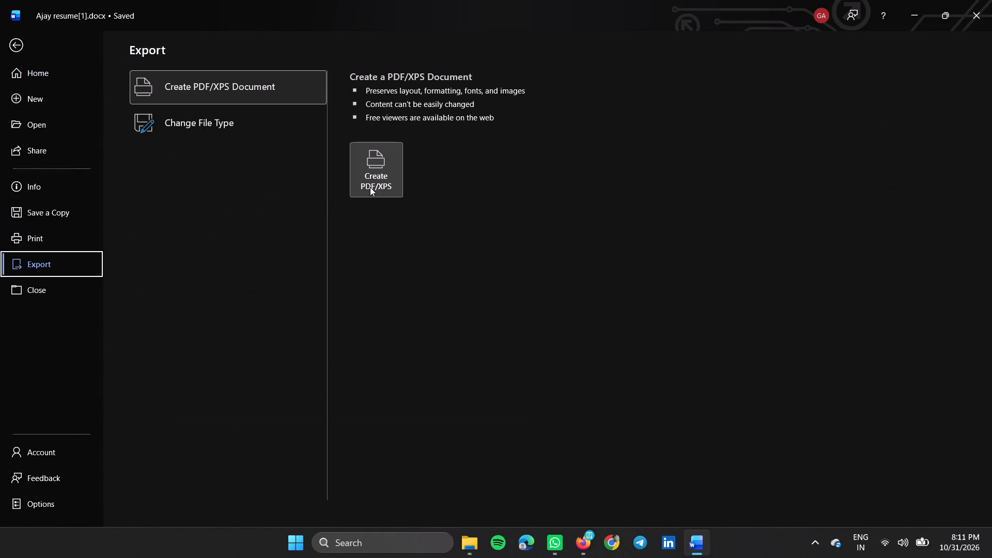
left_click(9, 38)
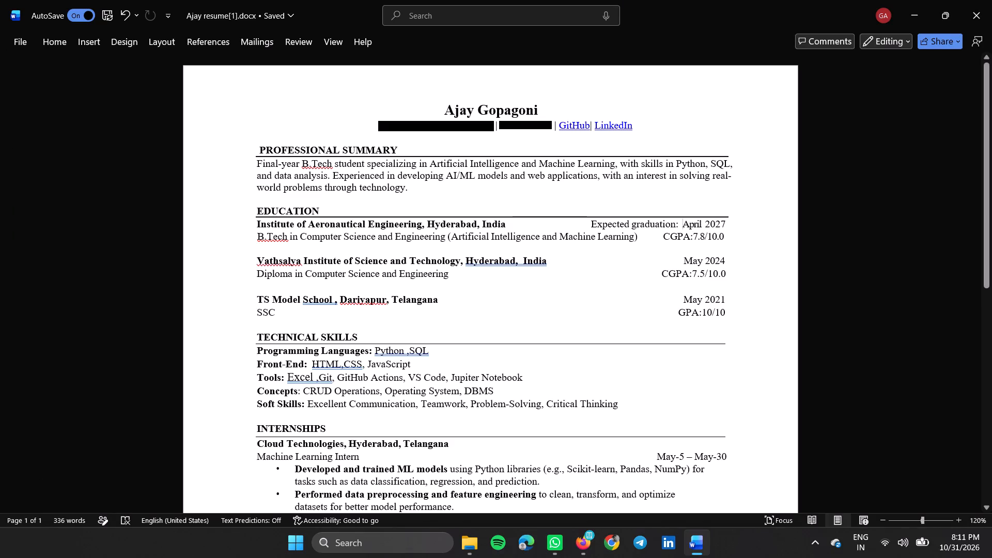
Start a PDF export of the resume and browse from IARE through CERTIFICATES to the RESUME folder.
left_click(20, 49)
left_click(59, 257)
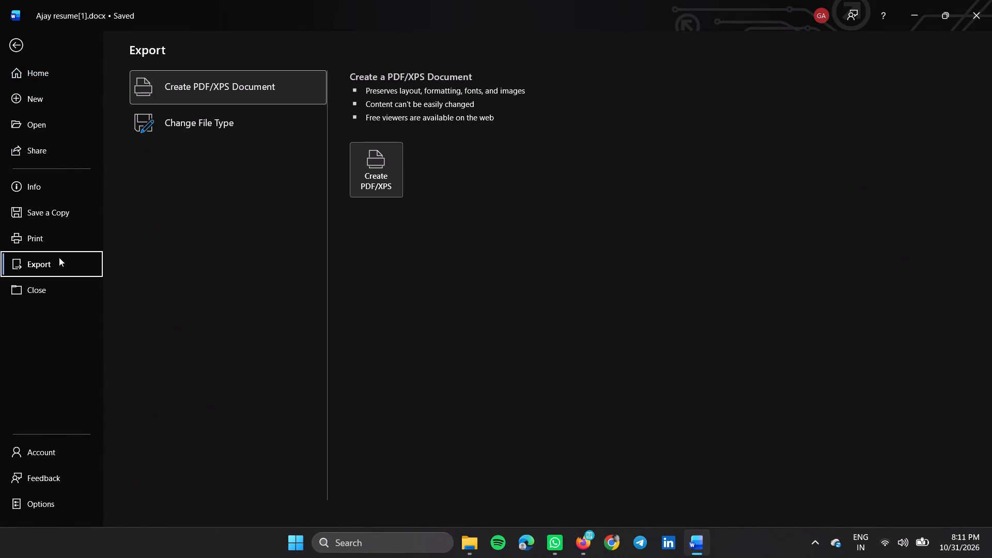
left_click(386, 178)
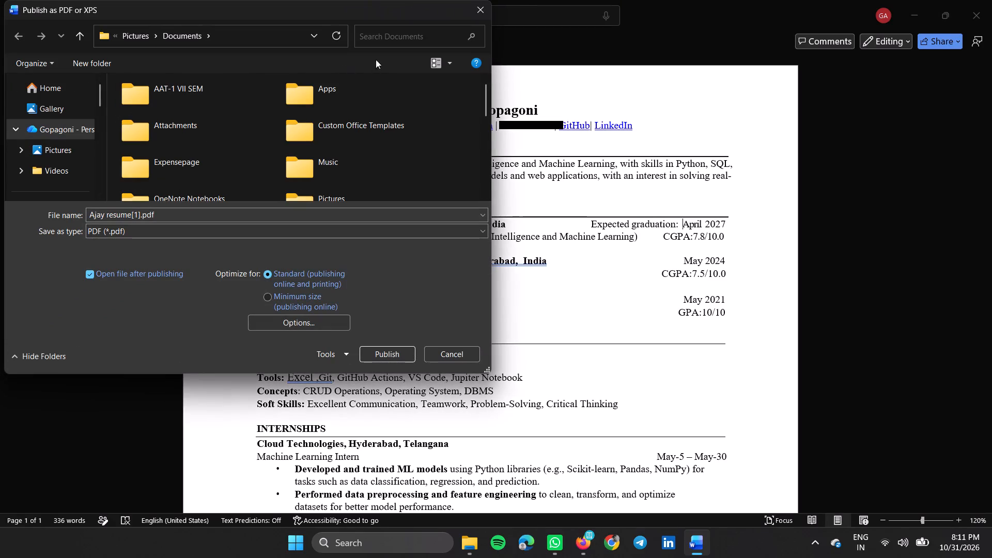
left_click(417, 40)
type("cer")
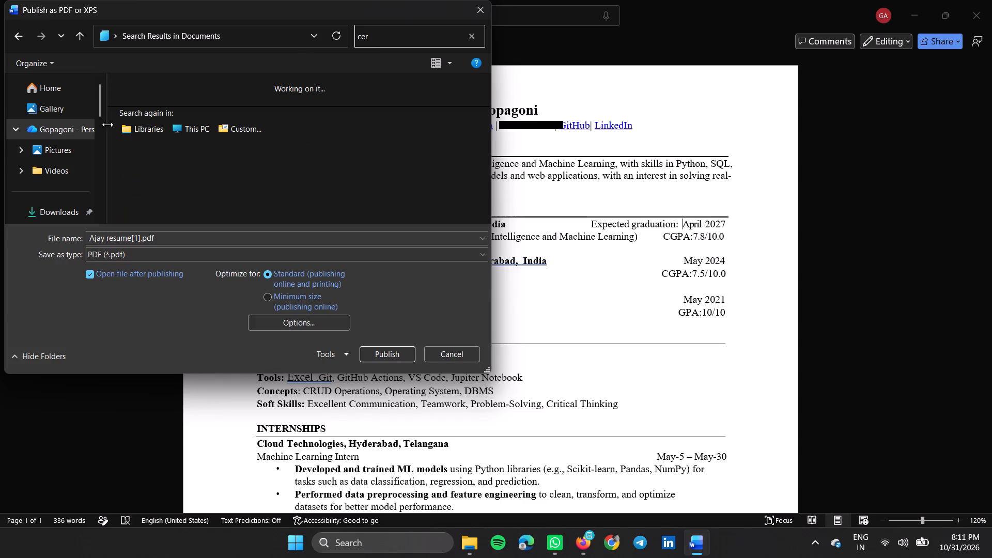
scroll(64, 173, "down", 1)
left_click(64, 173)
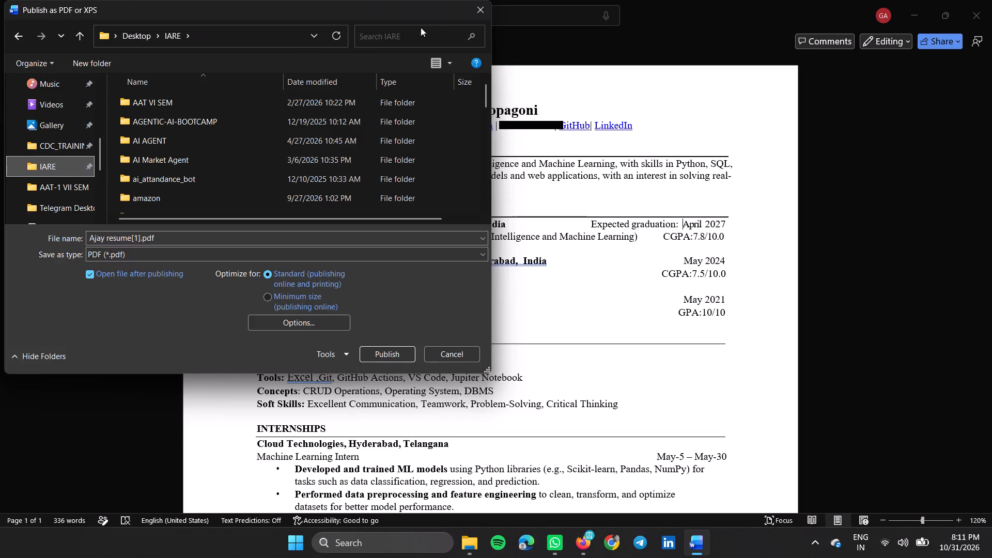
left_click(415, 37)
type("cer")
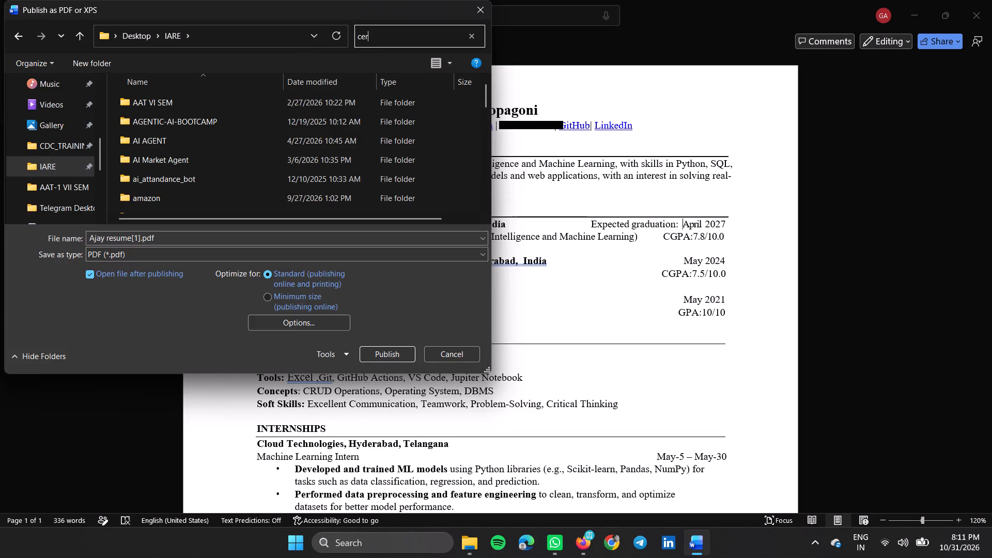
double_click(186, 93)
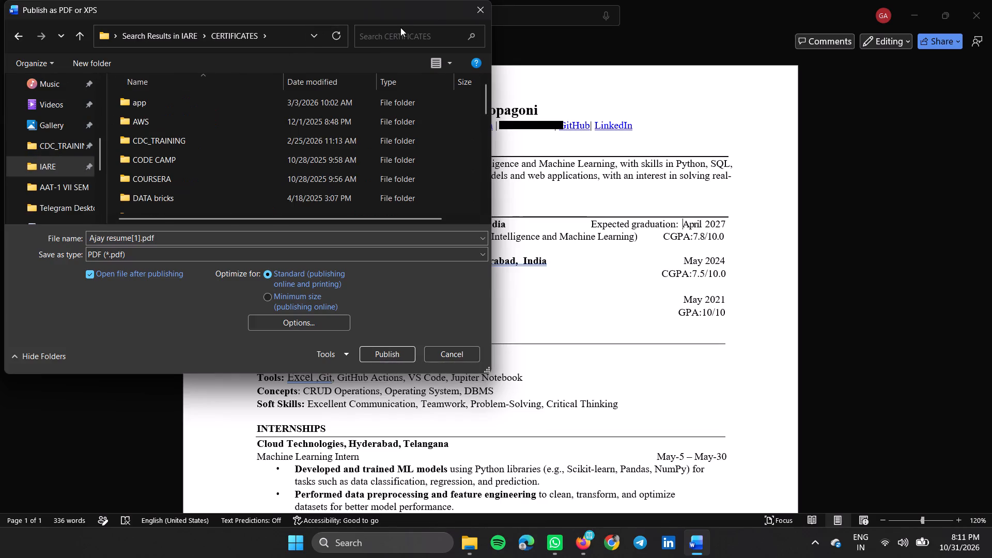
left_click_drag(400, 27, 380, 50)
left_click(380, 50)
left_click(396, 39)
key("t")
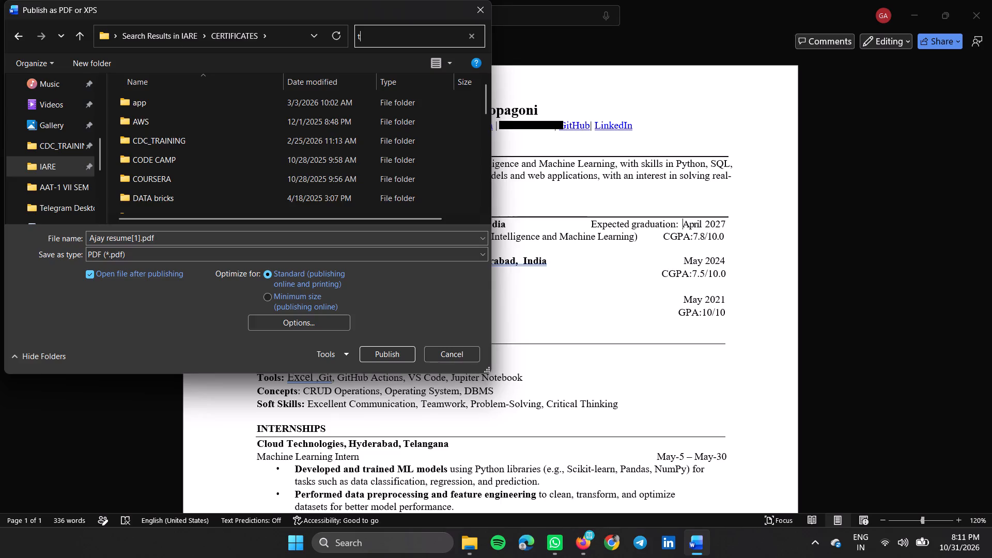
key("BackSpace")
type("res")
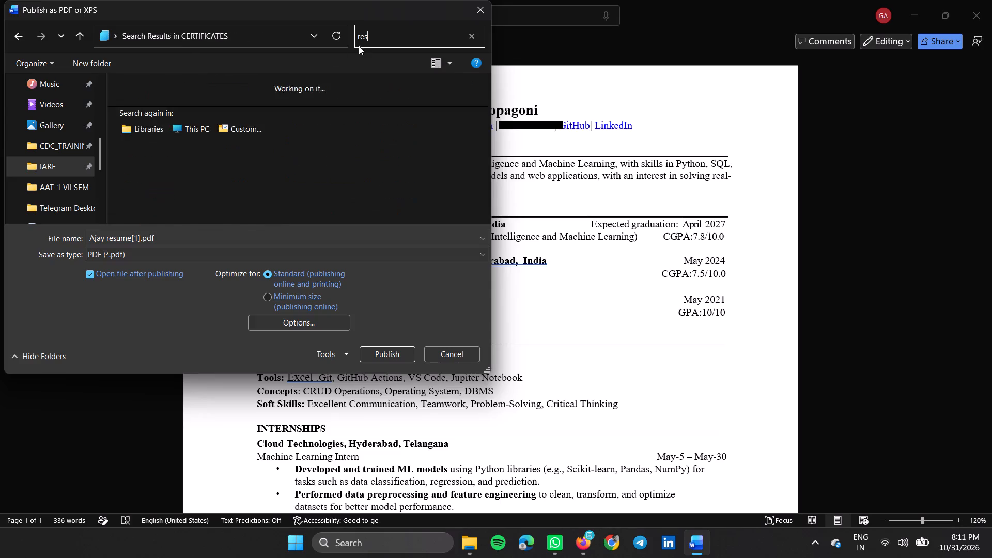
double_click(250, 87)
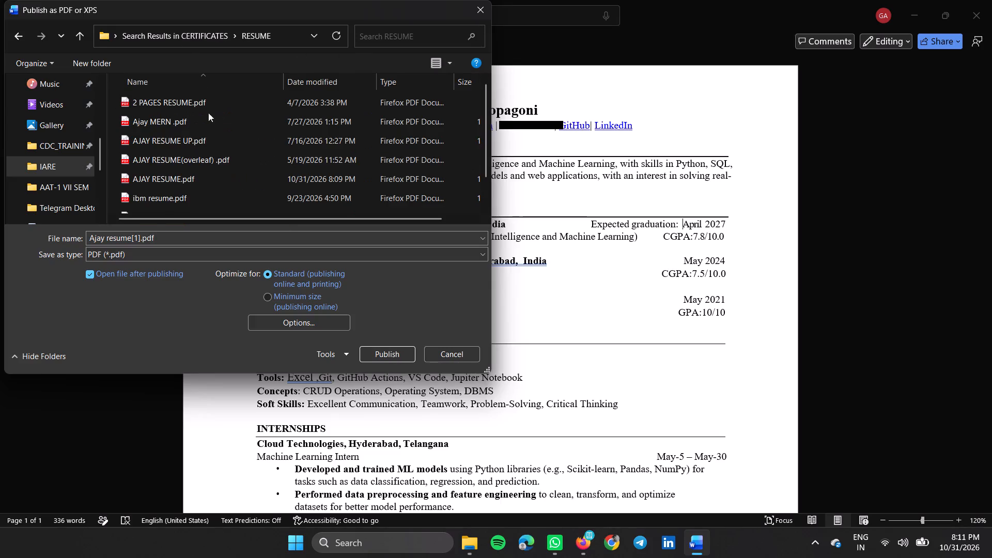
Publish the resume over the existing AJAY RESUME.pdf, replacing that file.
left_click(190, 179)
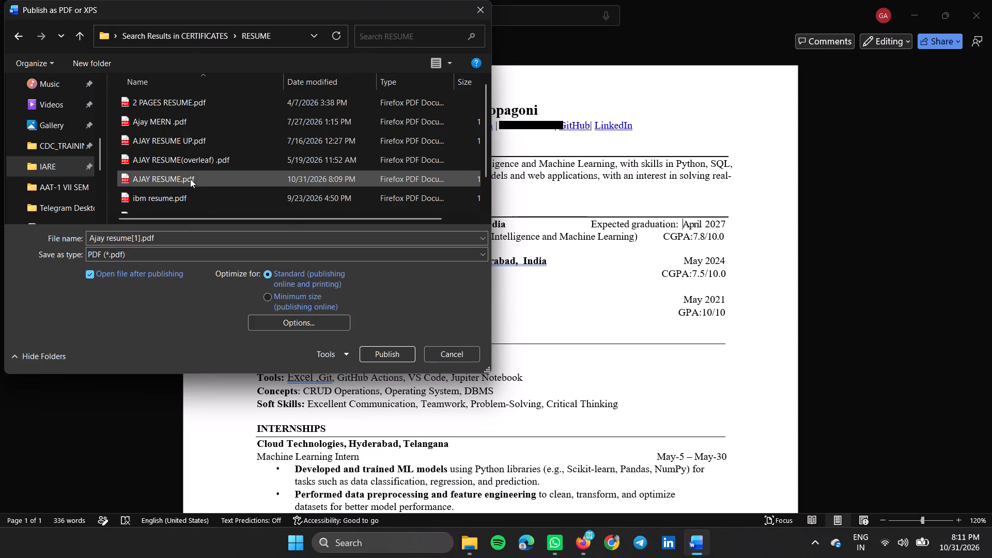
left_click(396, 359)
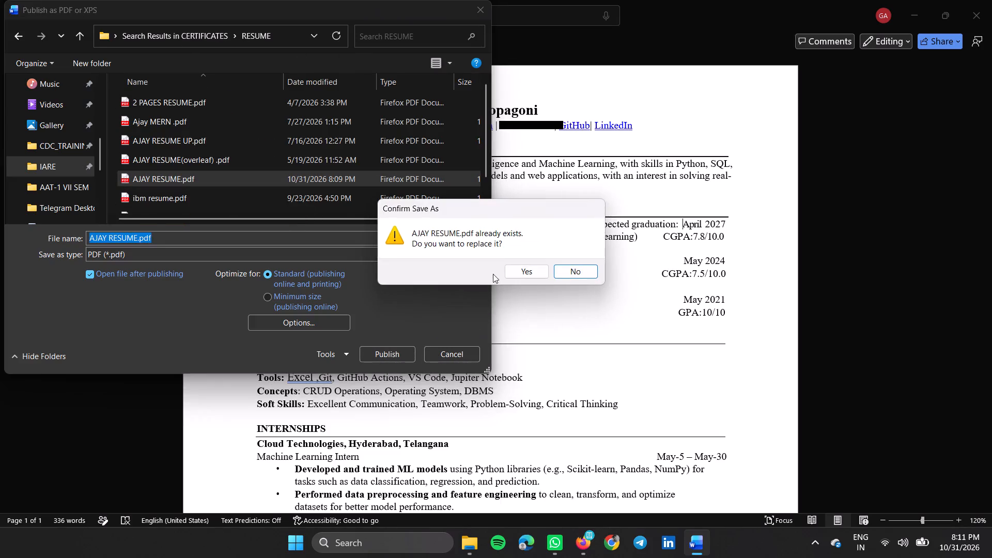
left_click(507, 273)
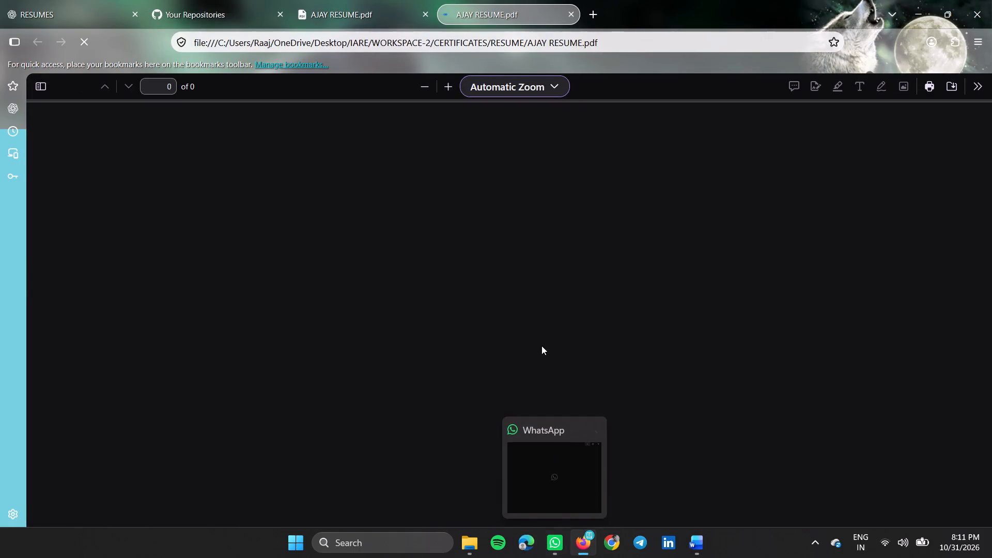
Close the older AJAY RESUME.pdf tab, keeping the newly opened copy of the resume.
left_click(425, 11)
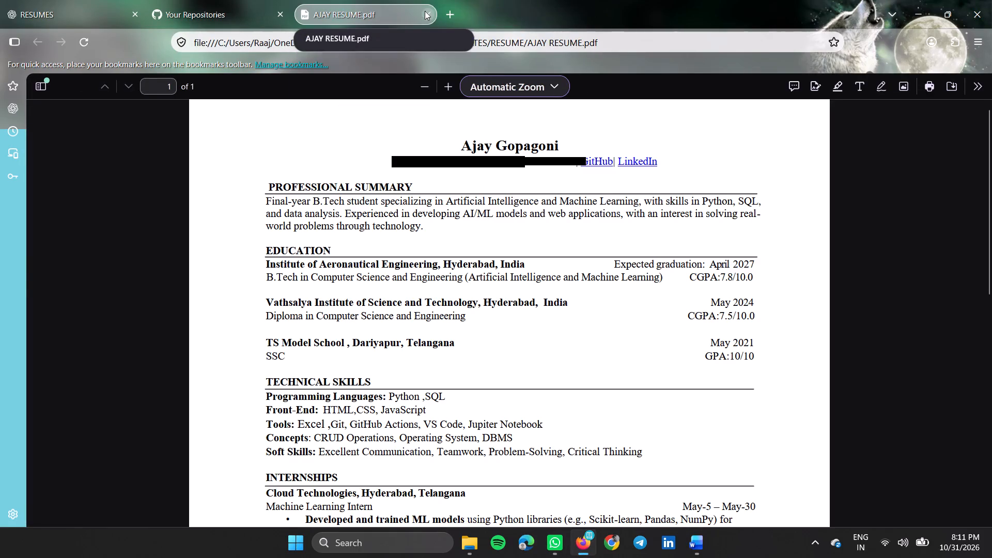
Review the re-exported AJAY RESUME.pdf from the professional summary down to the certificates, and close its tab.
scroll(461, 252, "down", 1)
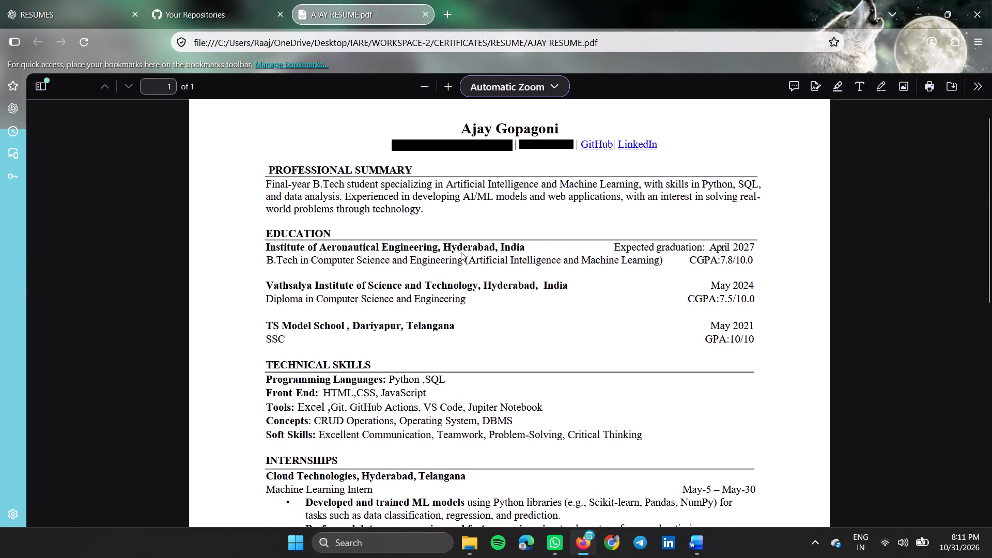
scroll(461, 252, "down", 2)
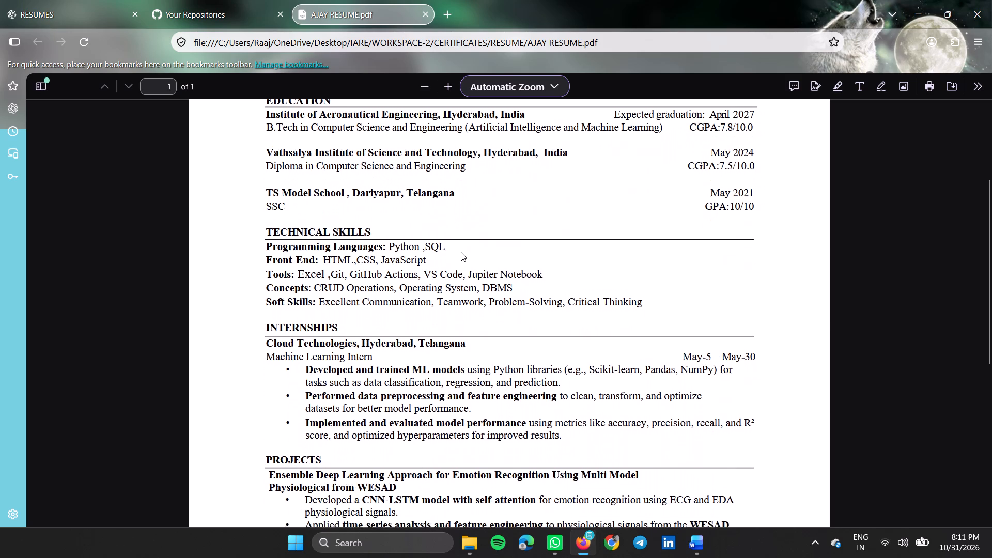
scroll(461, 252, "down", 6)
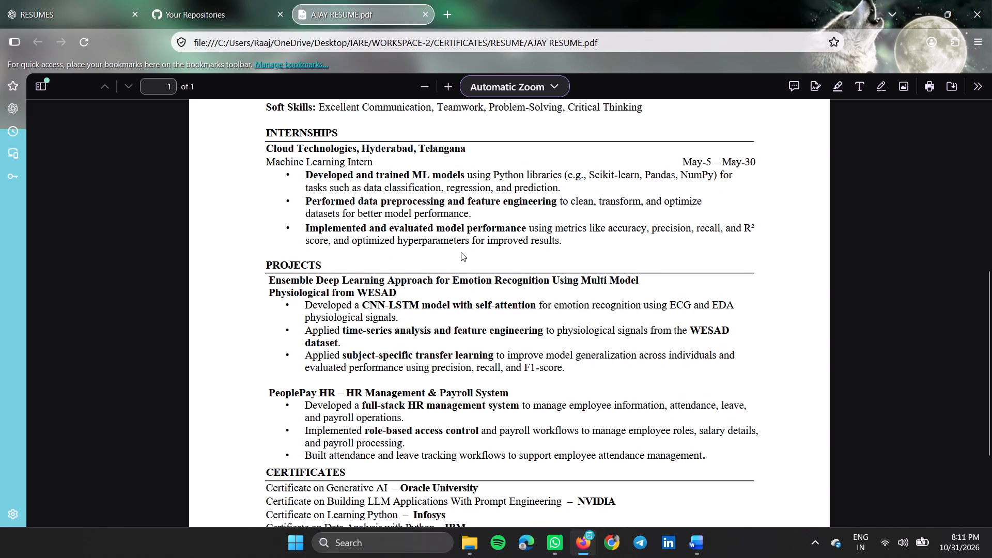
scroll(461, 252, "down", 3)
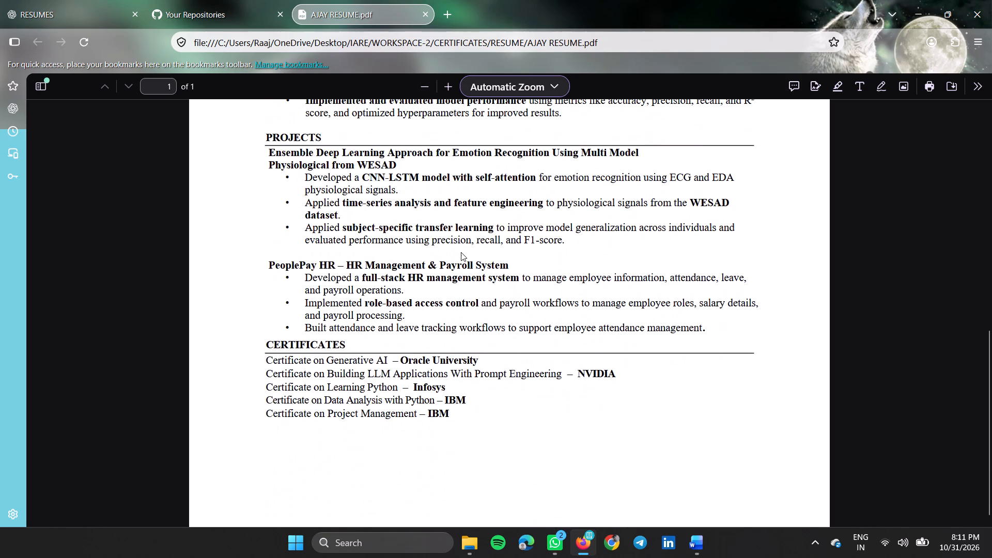
left_click(427, 17)
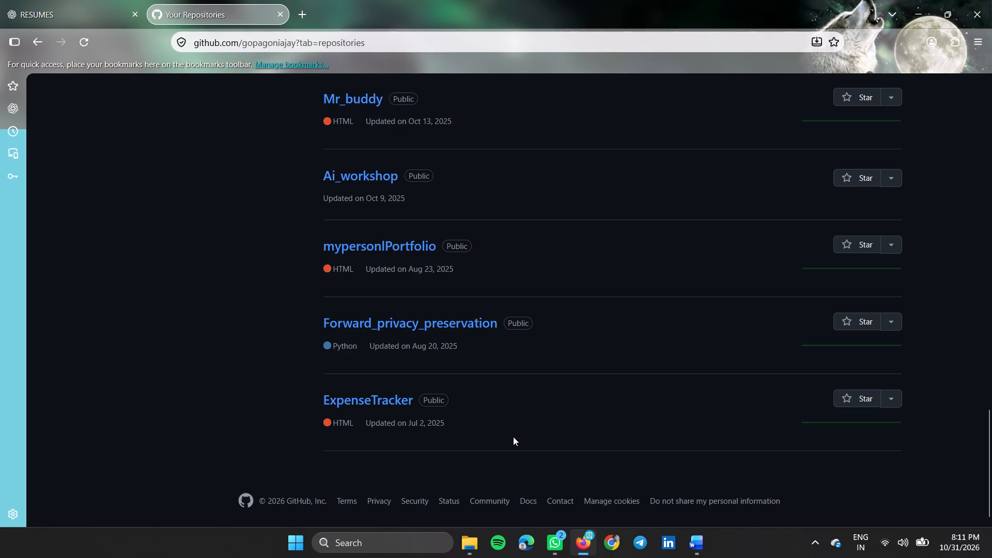
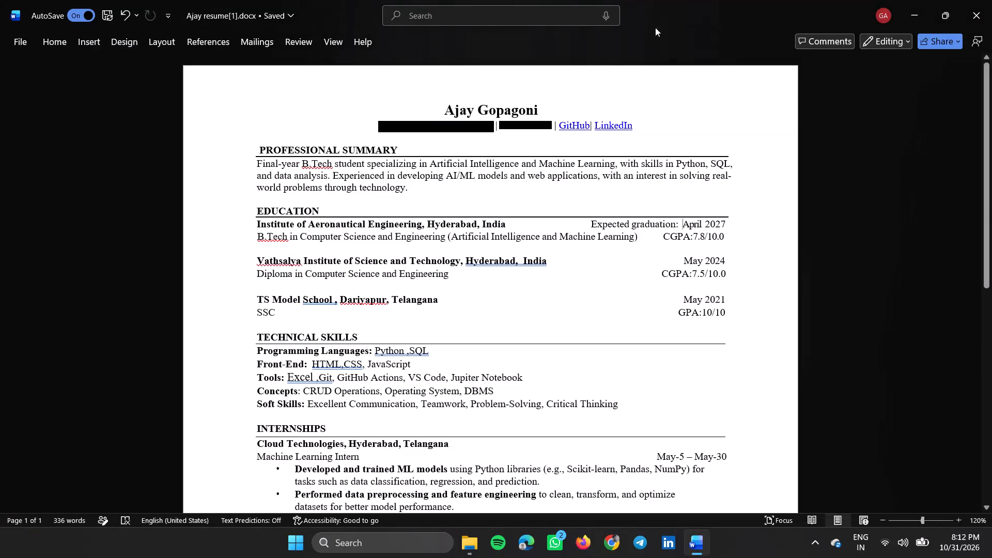
Save the resume document Ajay resume[1].docx.
key("ctrl+s")
Close the Word resume window and the File Explorer window showing the CERTIFICATES folder.
left_click(758, 428)
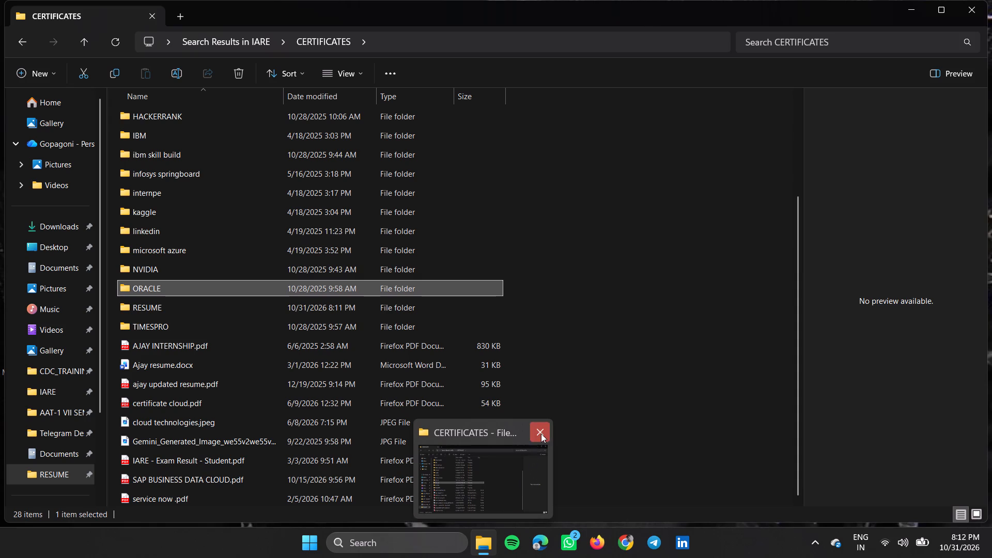
left_click(541, 433)
Shut down the computer from the Windows desktop.
key("alt+F4")
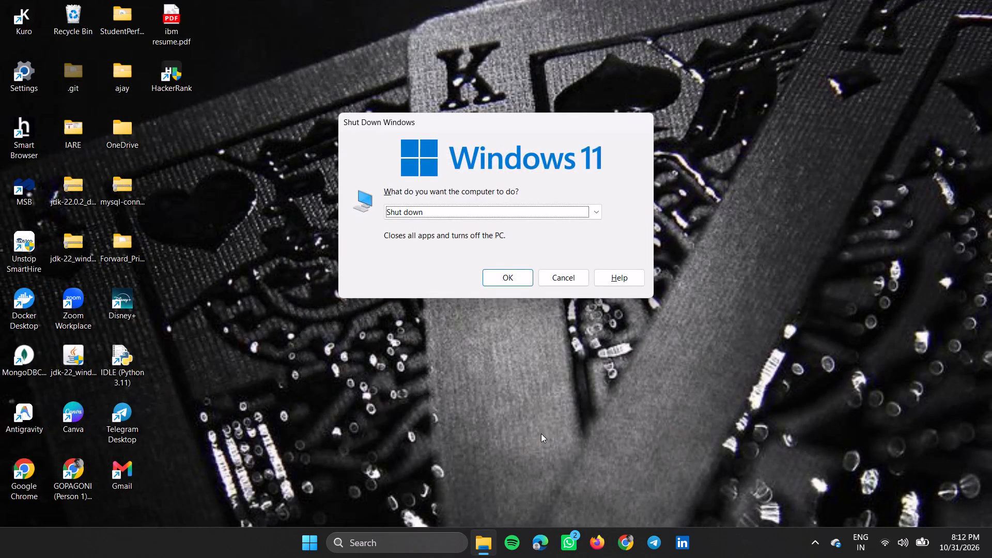
key("Return")
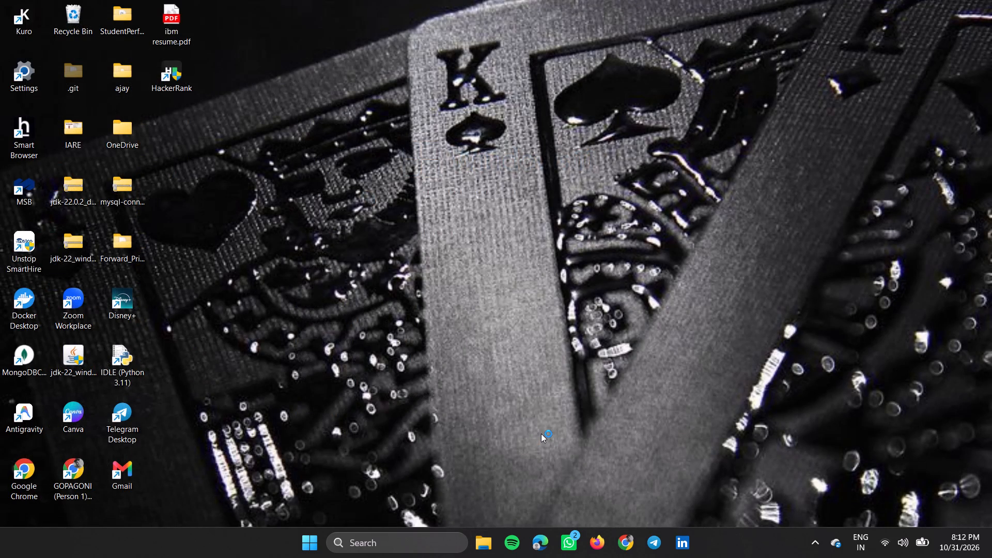